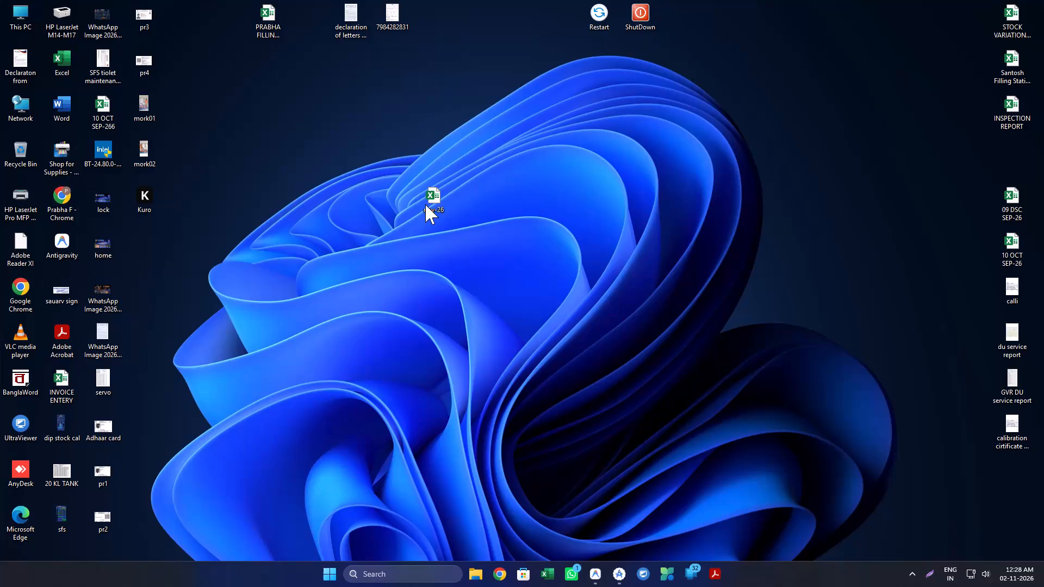
# Open the nov-26 Excel workbook from the desktop.
pyautogui.doubleClick(432, 202)
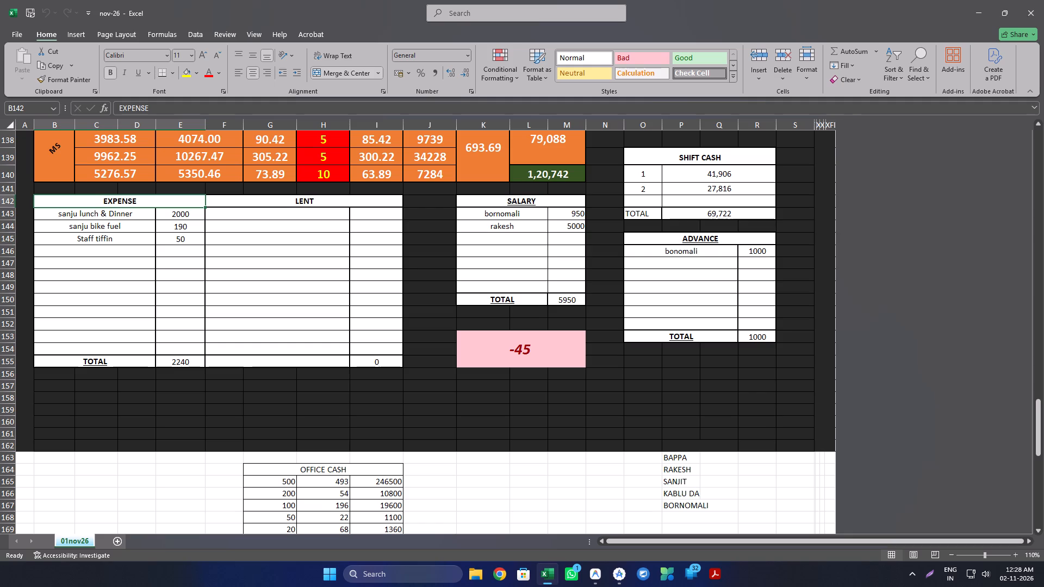
# Look through the 01nov26 sheet for Rakesh's Gilbarco DU No 1 block and examine its meter readings.
pyautogui.scroll(9, 548, 392)
pyautogui.scroll(19, 548, 388)
pyautogui.scroll(2, 548, 384)
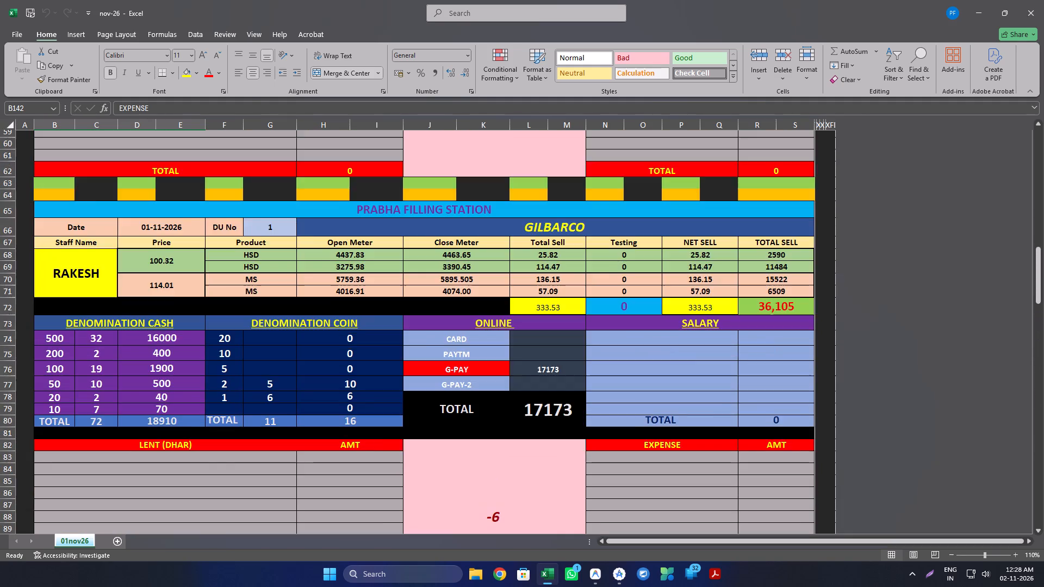
pyautogui.scroll(2, 548, 384)
pyautogui.scroll(-4, 548, 384)
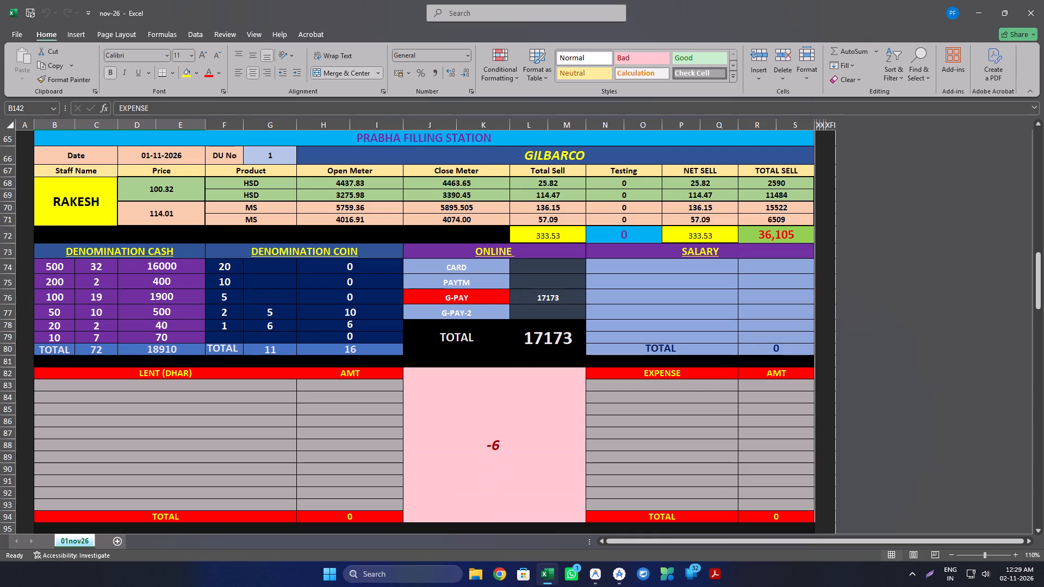
pyautogui.scroll(2, 497, 311)
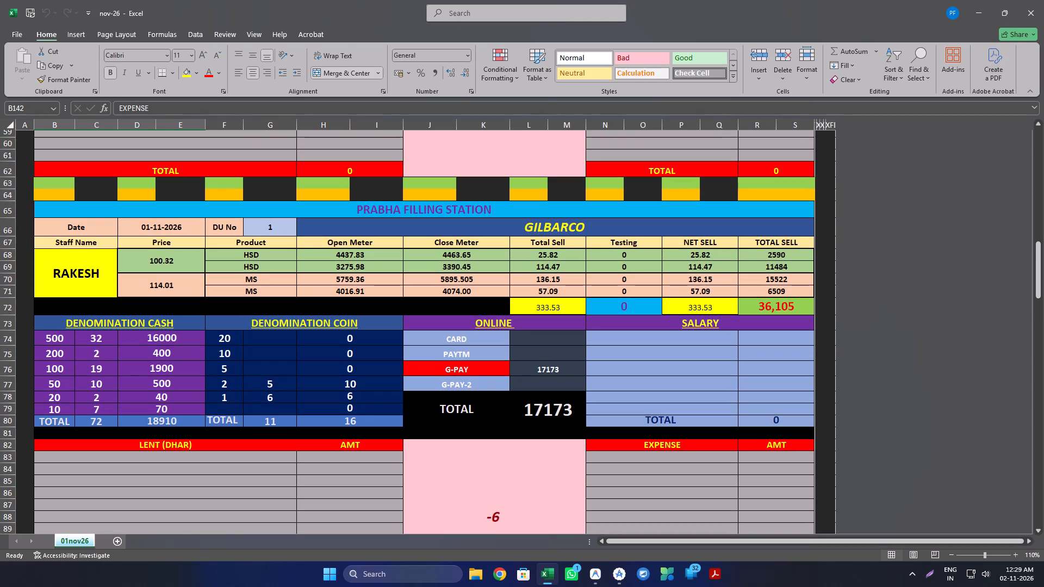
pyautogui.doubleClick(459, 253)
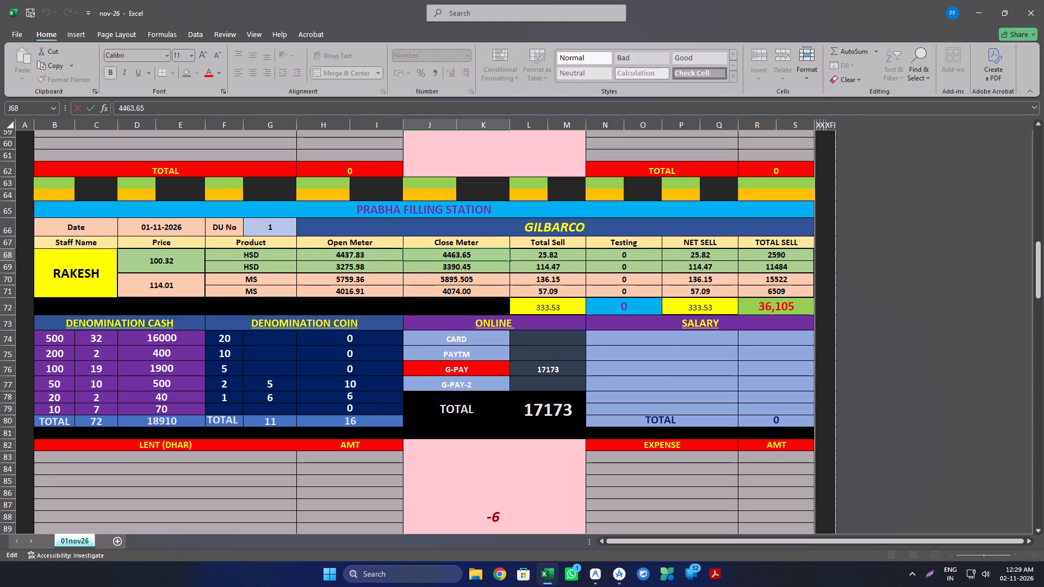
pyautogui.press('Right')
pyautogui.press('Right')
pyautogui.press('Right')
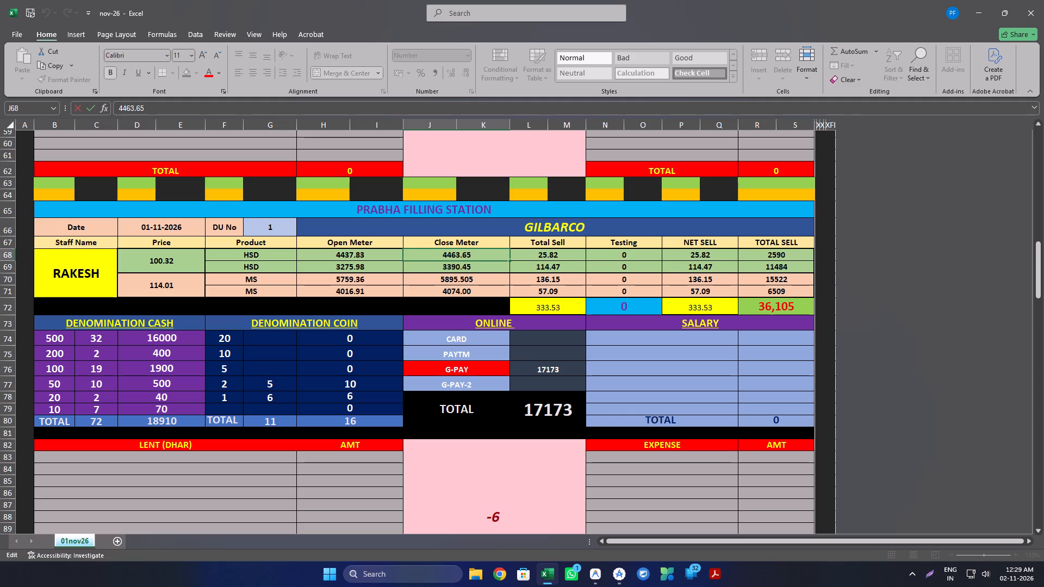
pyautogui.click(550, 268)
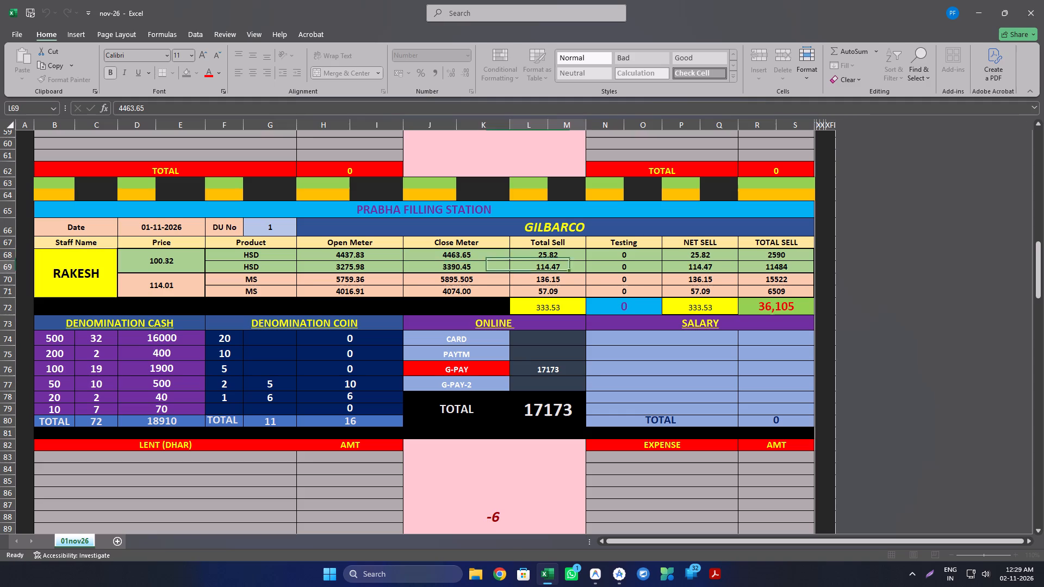
# Set the second HSD close meter reading in Rakesh's Gilbarco DU No 1 block to 3405.40.
pyautogui.click(483, 258)
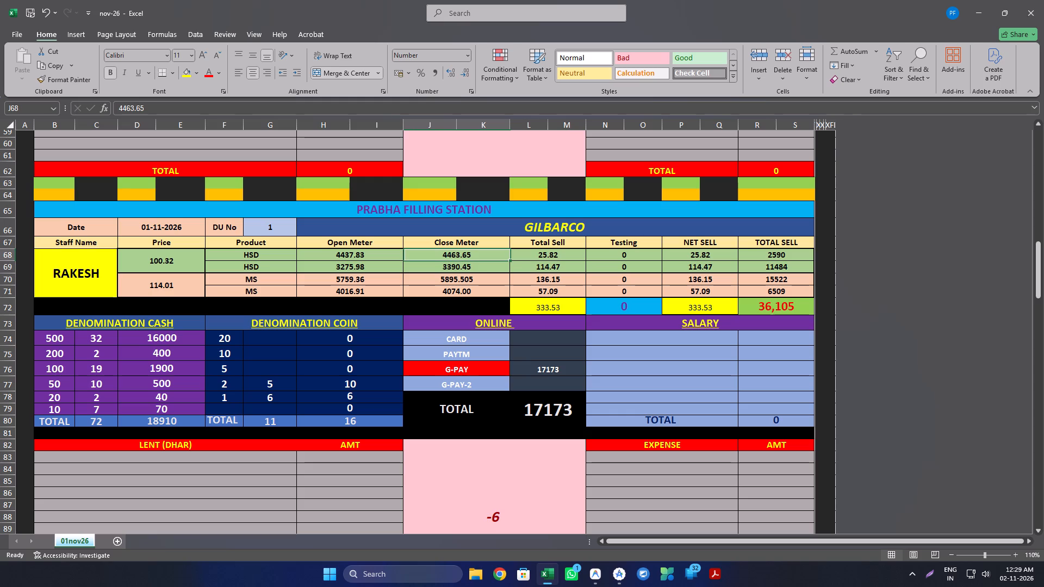
pyautogui.press('Return')
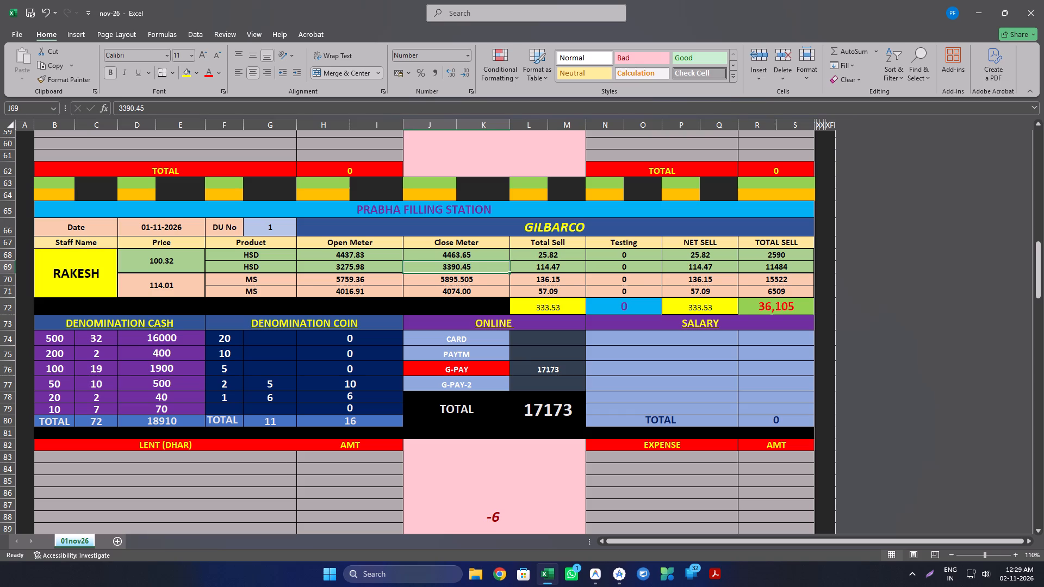
pyautogui.press('3')
pyautogui.write('405.')
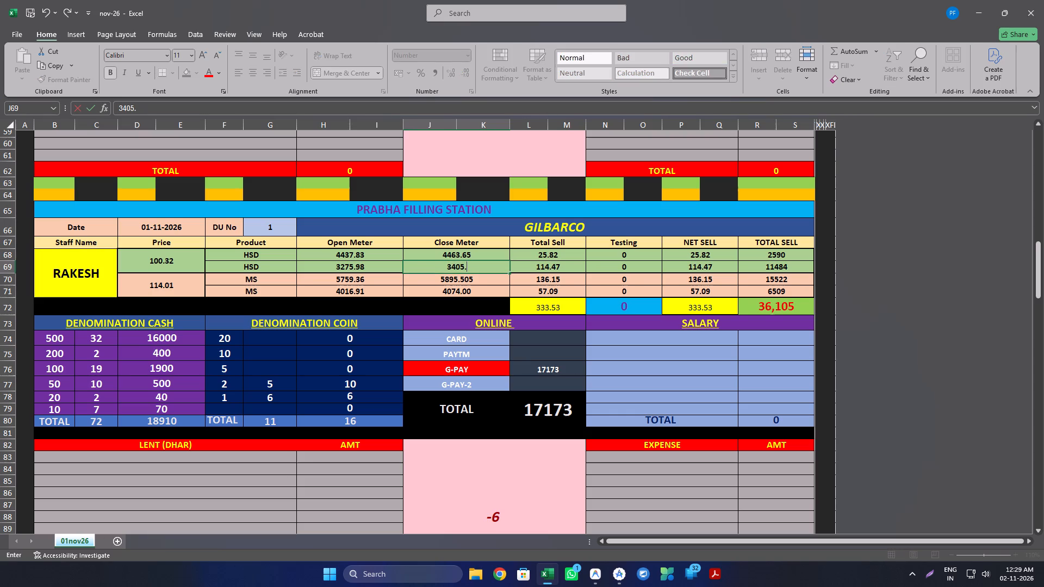
pyautogui.write('40')
pyautogui.press('Return')
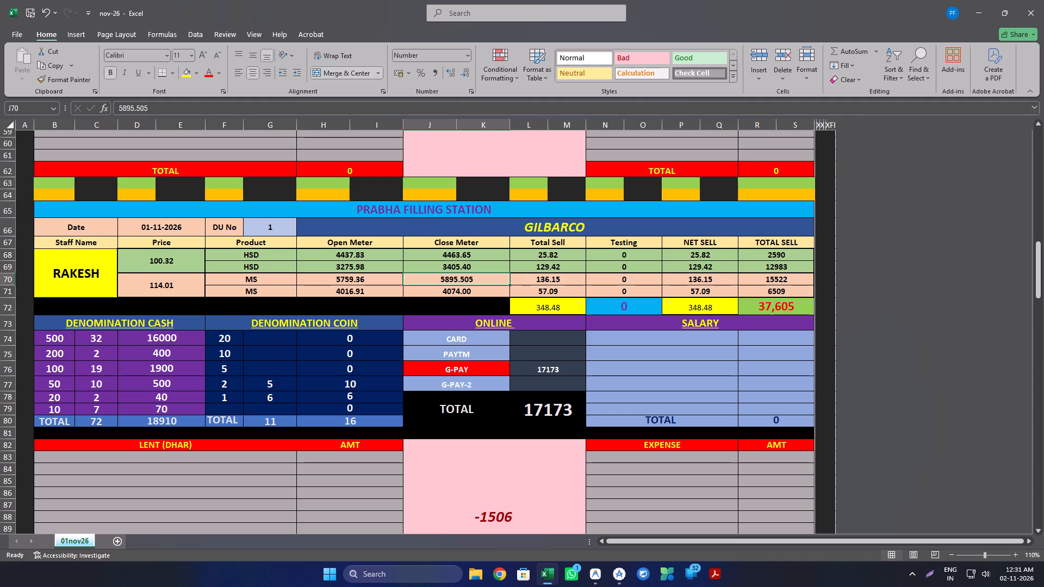
pyautogui.press('Return')
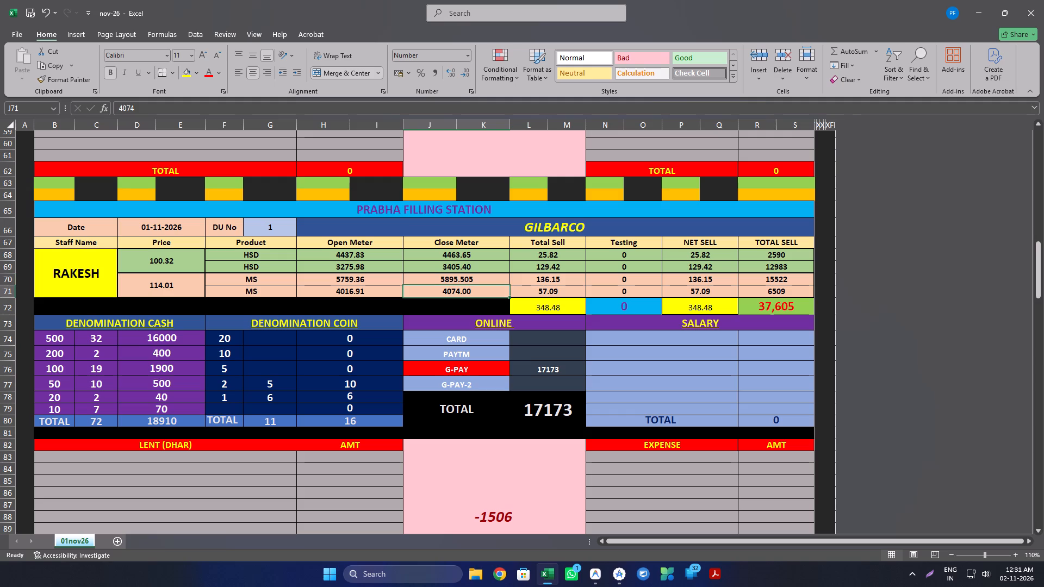
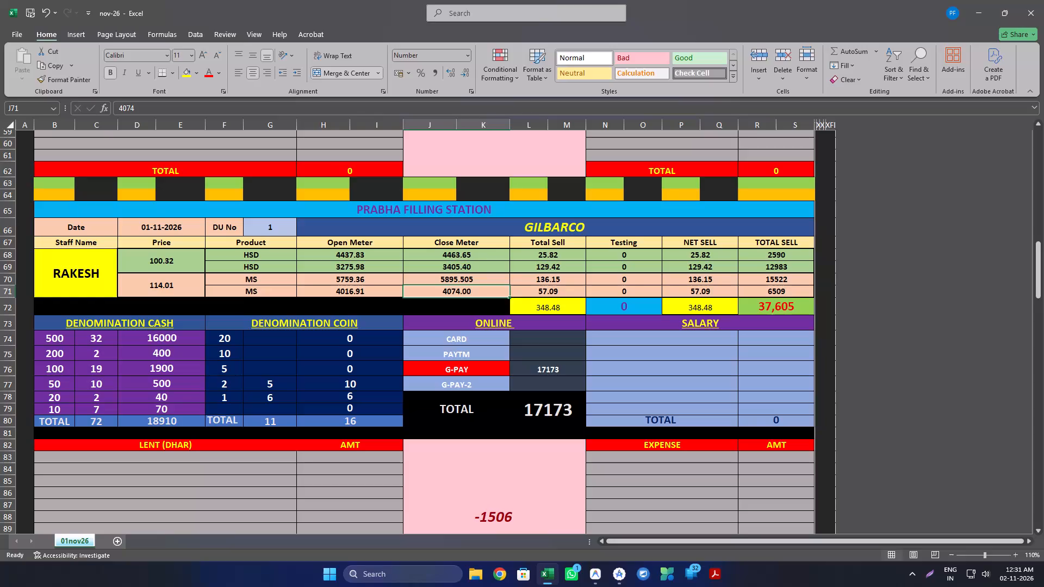
# Set the second MS close meter reading in Rakesh's Gilbarco DU No 1 block to 4074.53.
pyautogui.write('4074')
pyautogui.press('.')
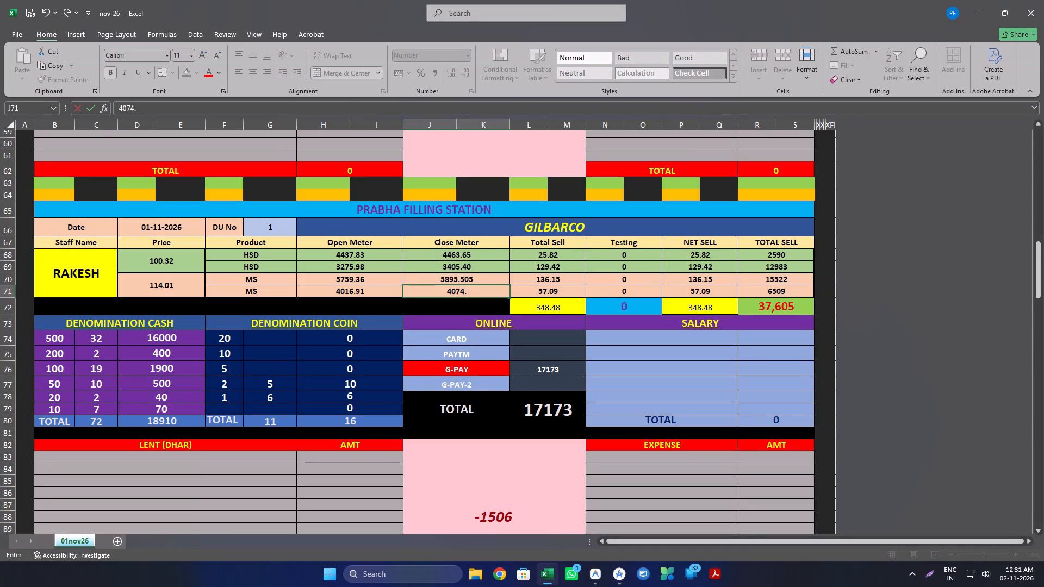
pyautogui.write('53')
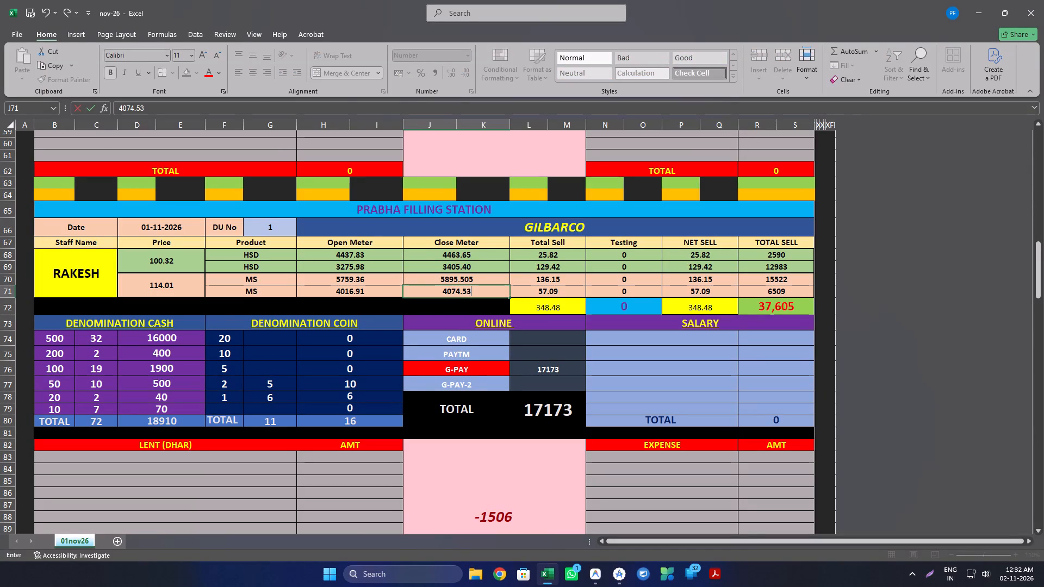
pyautogui.press('Return')
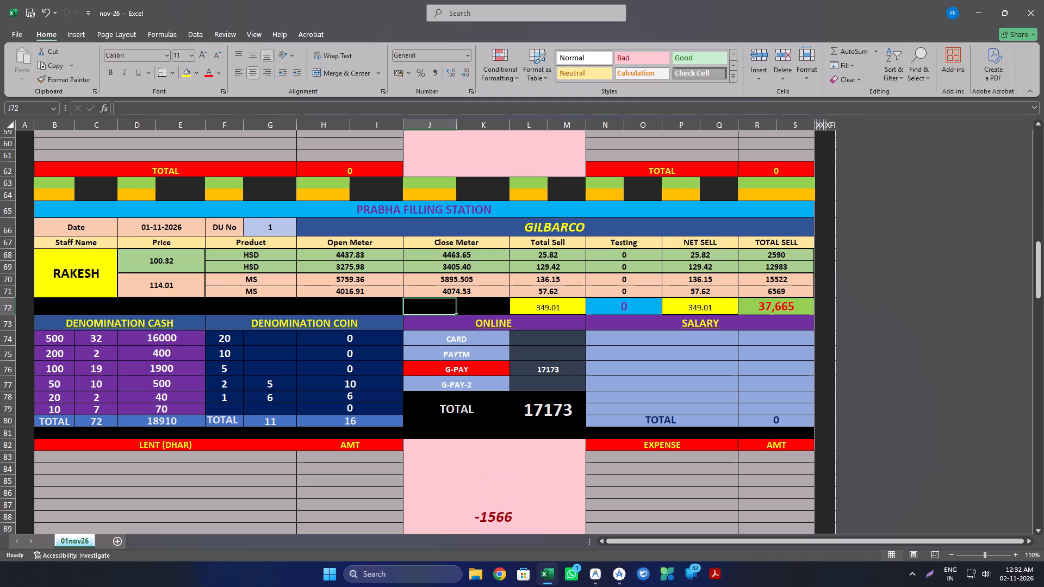
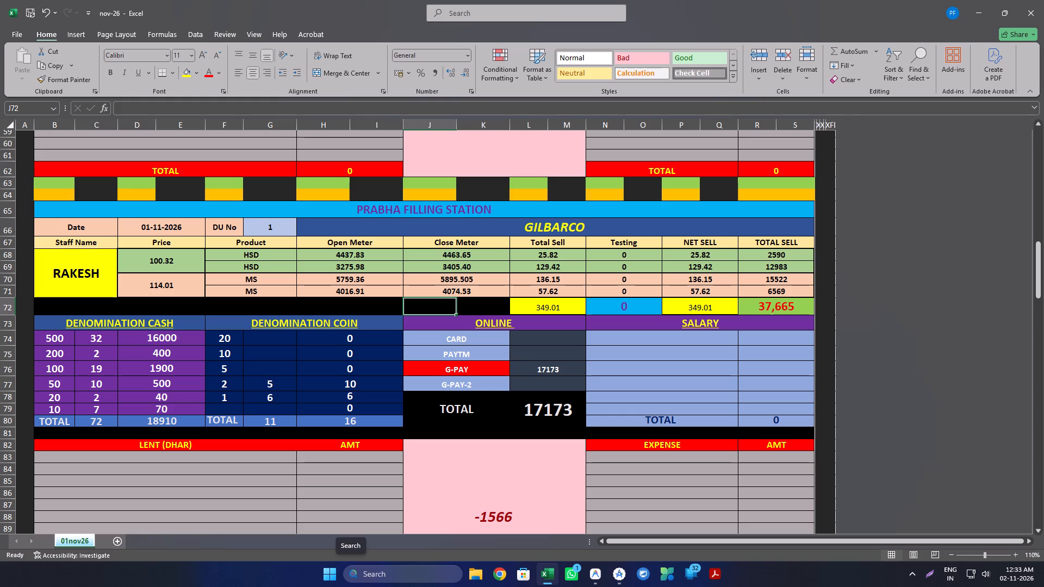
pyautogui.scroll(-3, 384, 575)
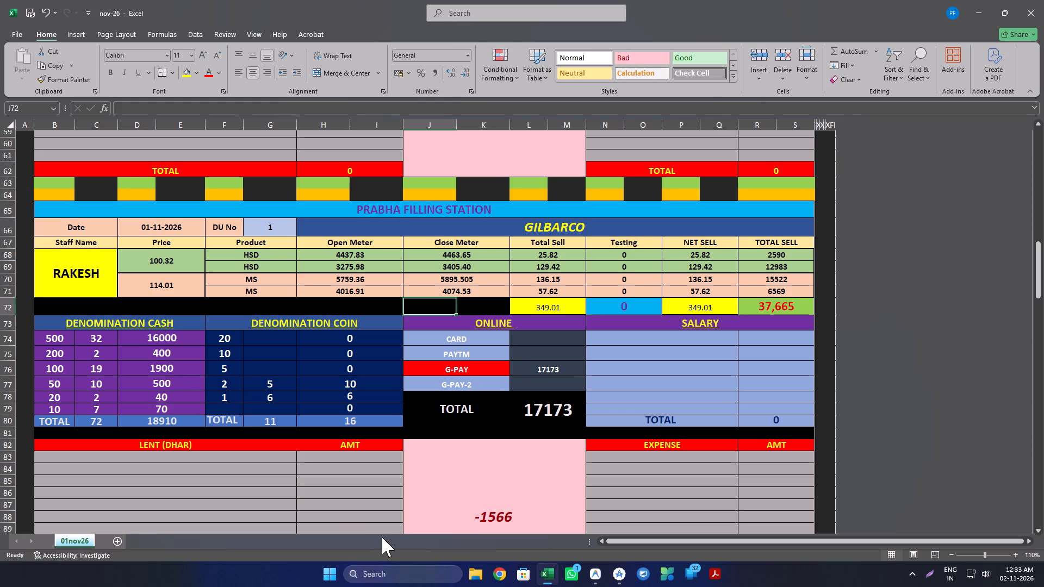
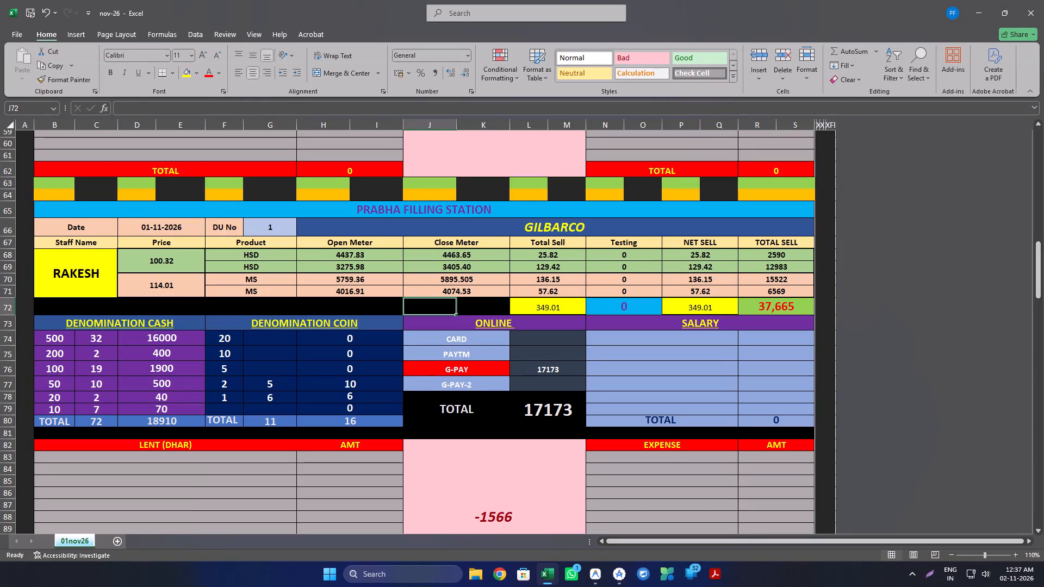
# Add 2 notes each to the 500 and 200 counts in Rakesh's cash denominations, using the formulas =32+2 and =2+2.
pyautogui.scroll(-3, 142, 359)
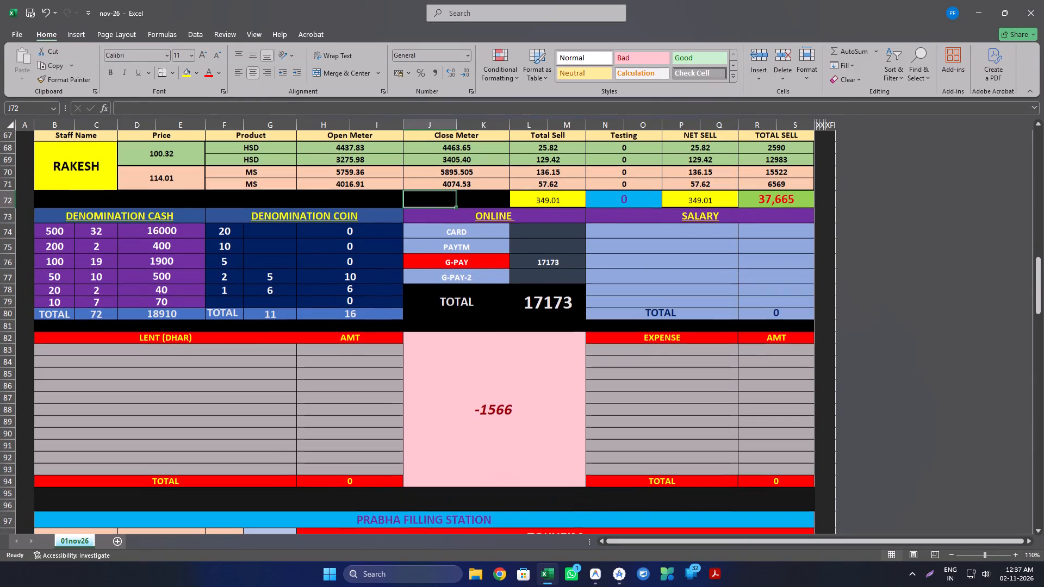
pyautogui.doubleClick(89, 229)
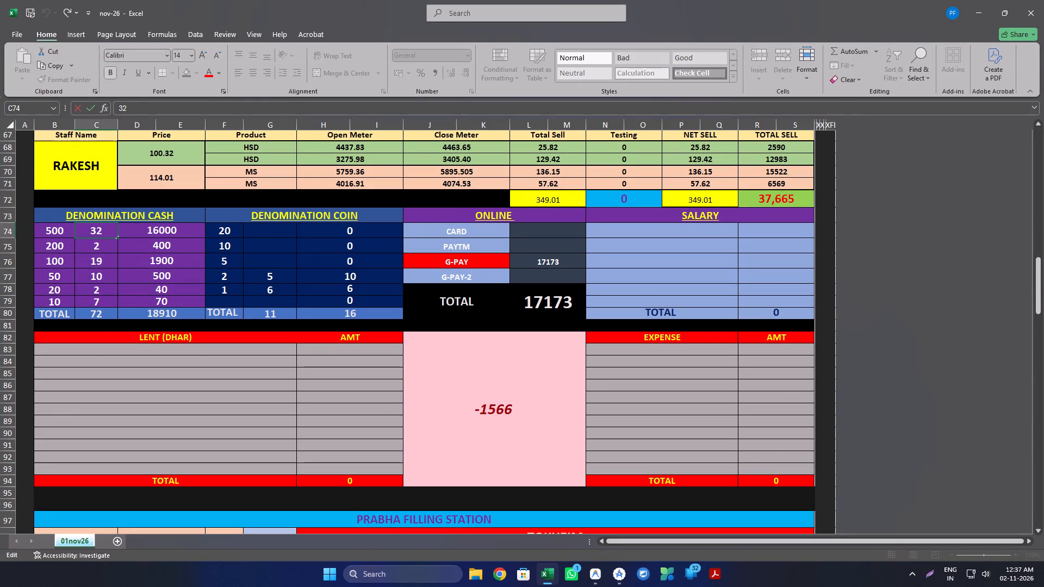
pyautogui.press('=')
pyautogui.press('Right')
pyautogui.press('Right')
pyautogui.press('Right')
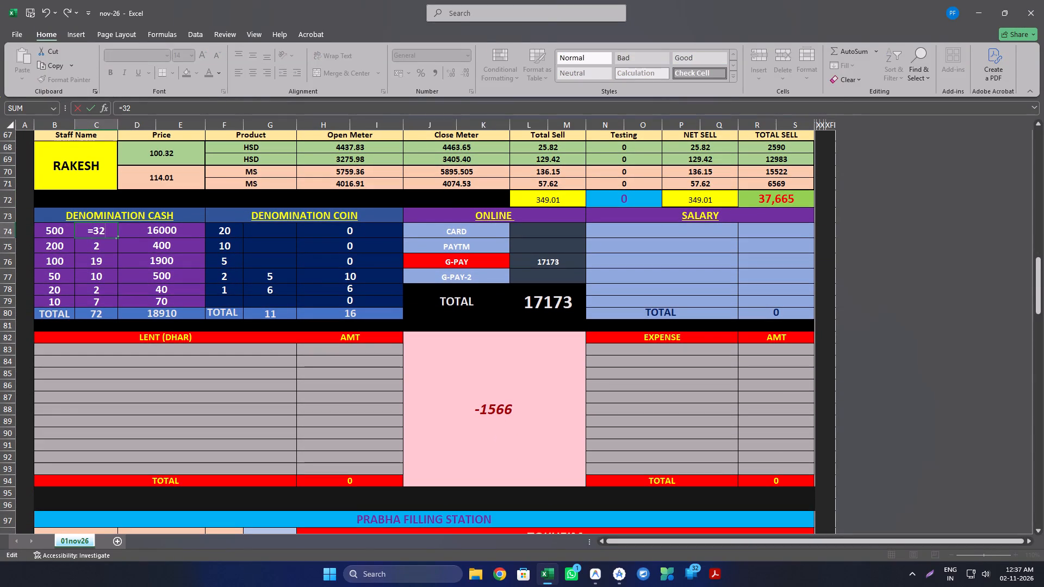
pyautogui.press('+')
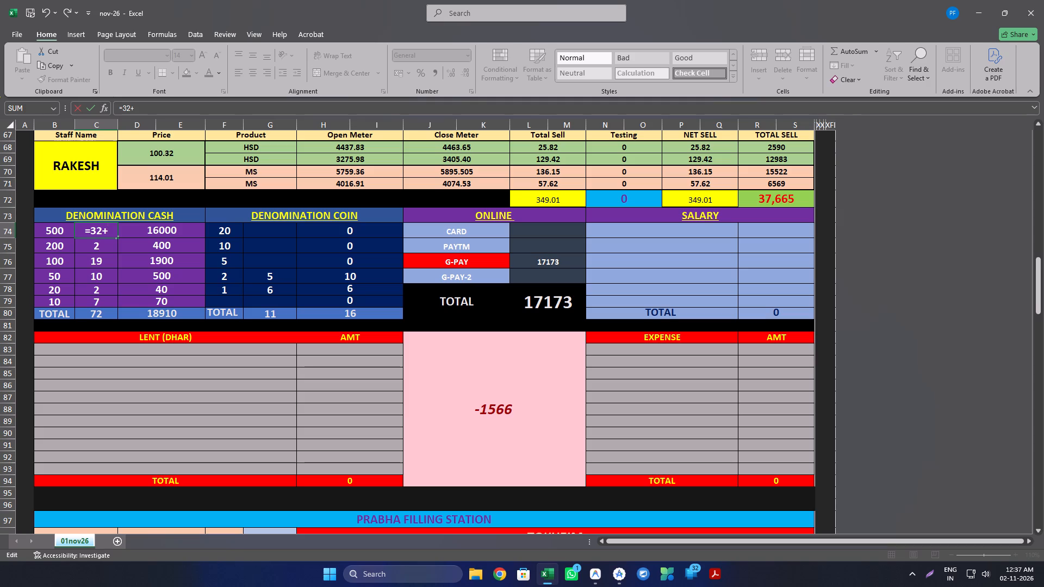
pyautogui.press('2')
pyautogui.press('Return')
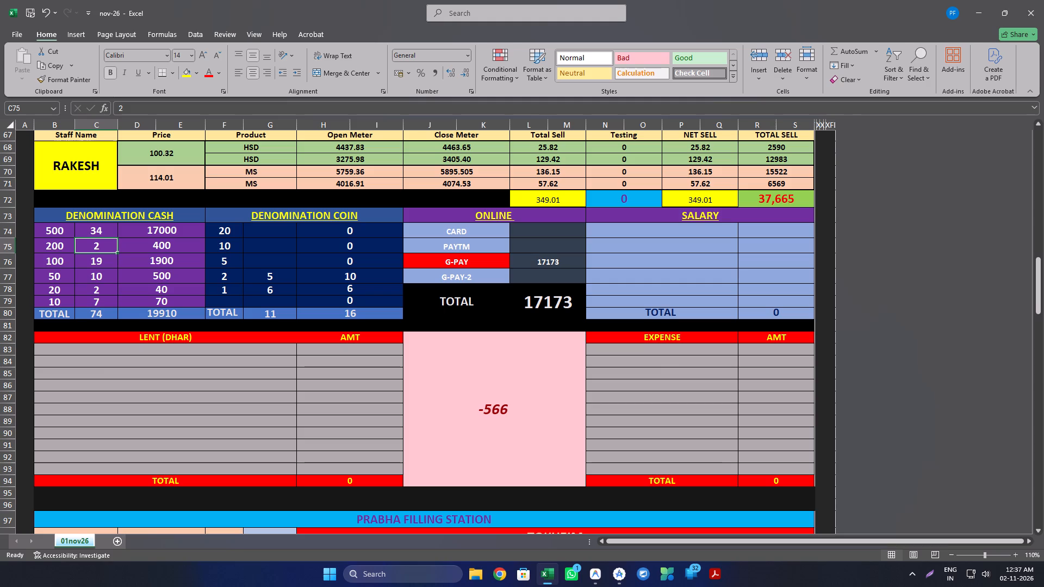
pyautogui.press('F2')
pyautogui.press('Left')
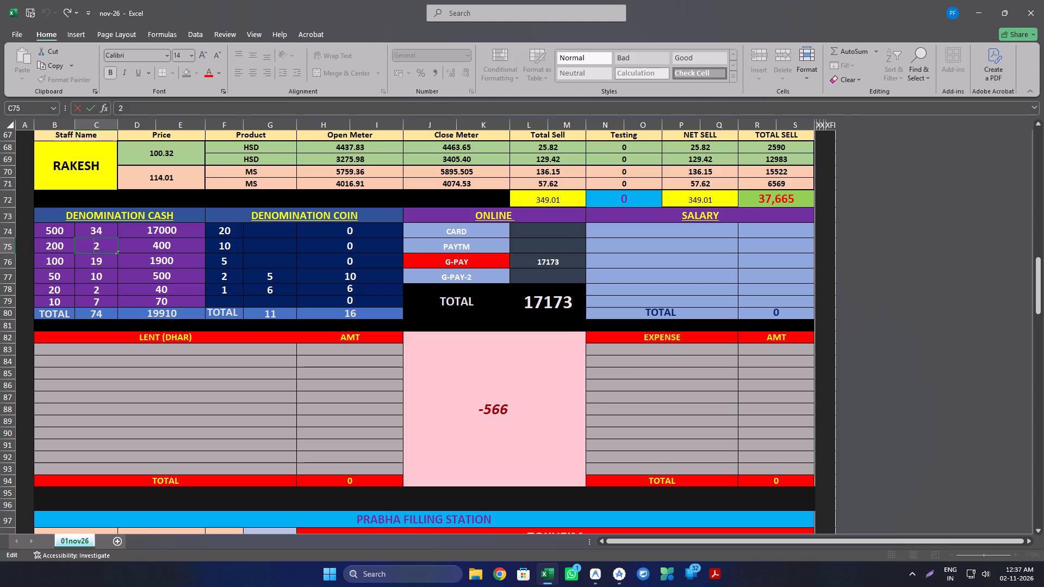
pyautogui.write('=2+')
pyautogui.press('Return')
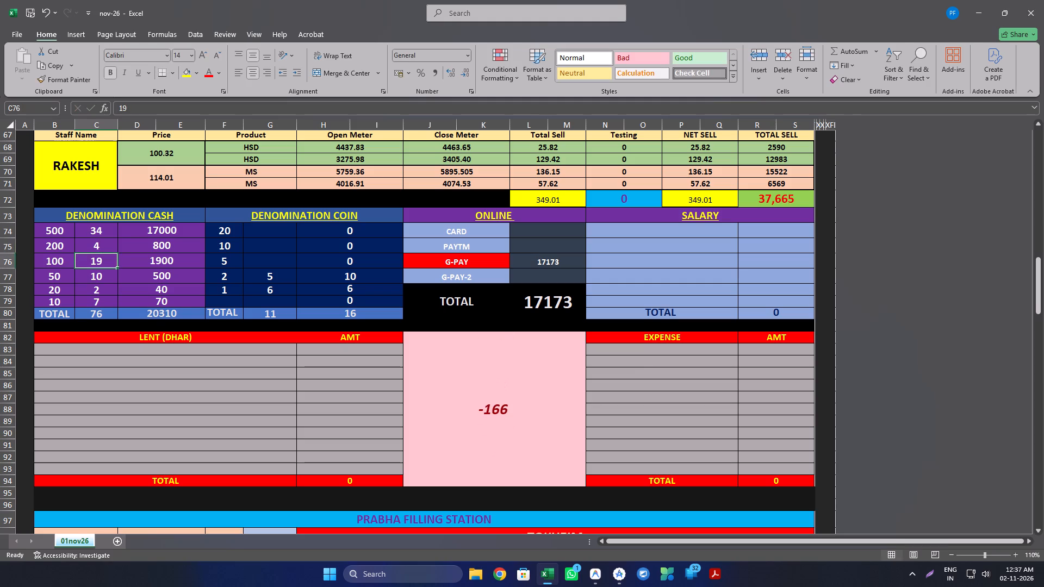
# Set Rakesh's cash note counts to 20 for the 100s, 11 for the 50s and 8 for the 10s.
pyautogui.write('20')
pyautogui.press('Return')
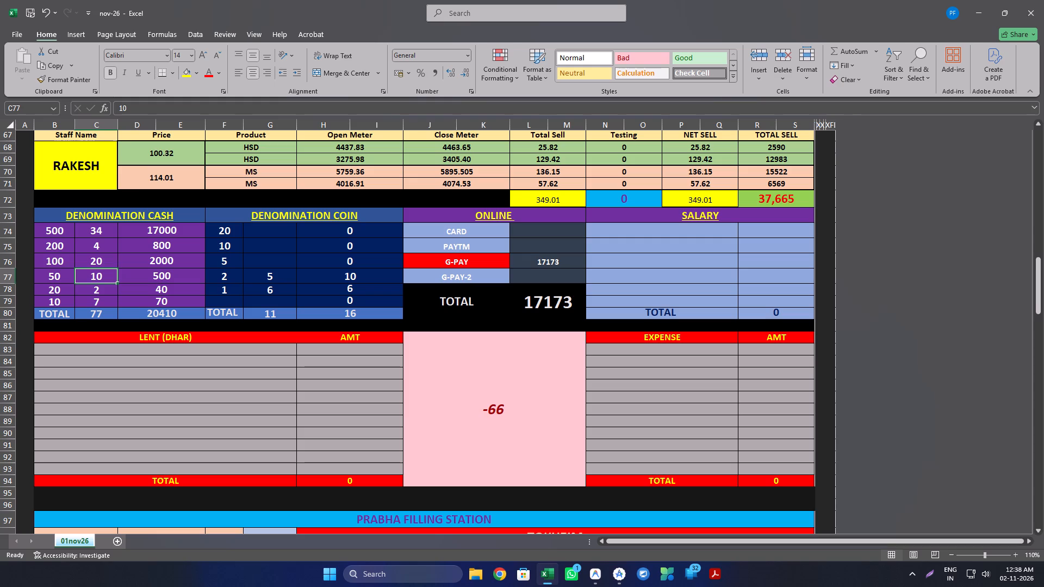
pyautogui.write('11')
pyautogui.press('Return')
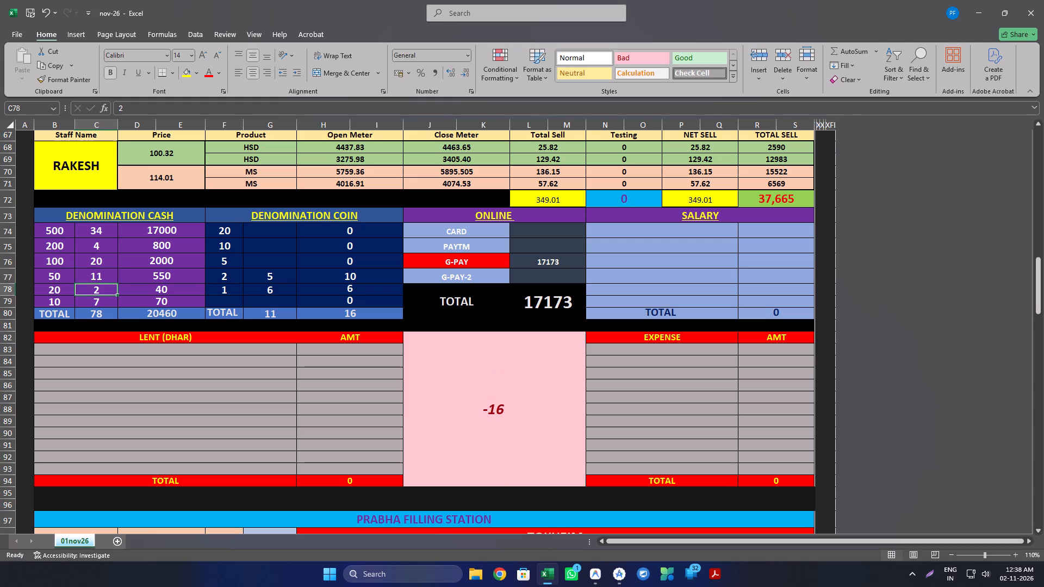
pyautogui.press('Return')
pyautogui.press('8')
pyautogui.press('Return')
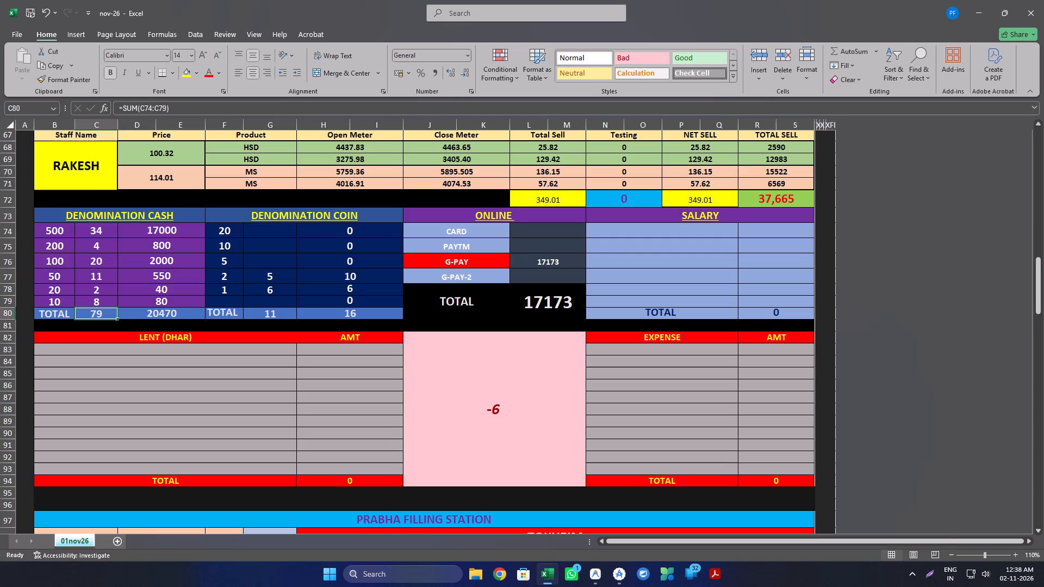
# Enter the two HSD close meter readings for Sanjit's Tokheim DU No 2 as 4009.93 and 3967.17.
pyautogui.scroll(-13, 0, 390)
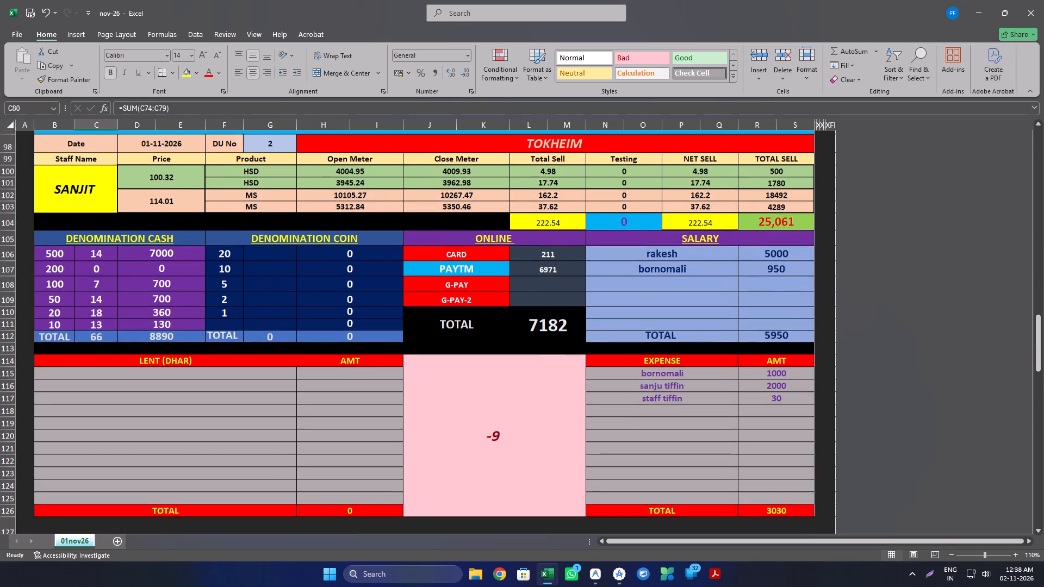
pyautogui.scroll(2, 0, 390)
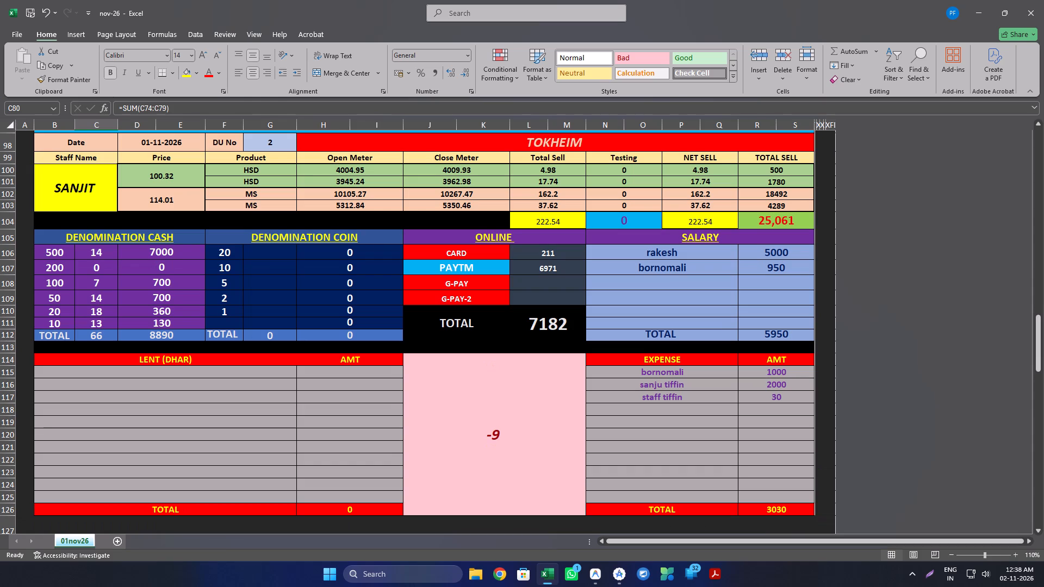
pyautogui.press('Right')
pyautogui.press('Right')
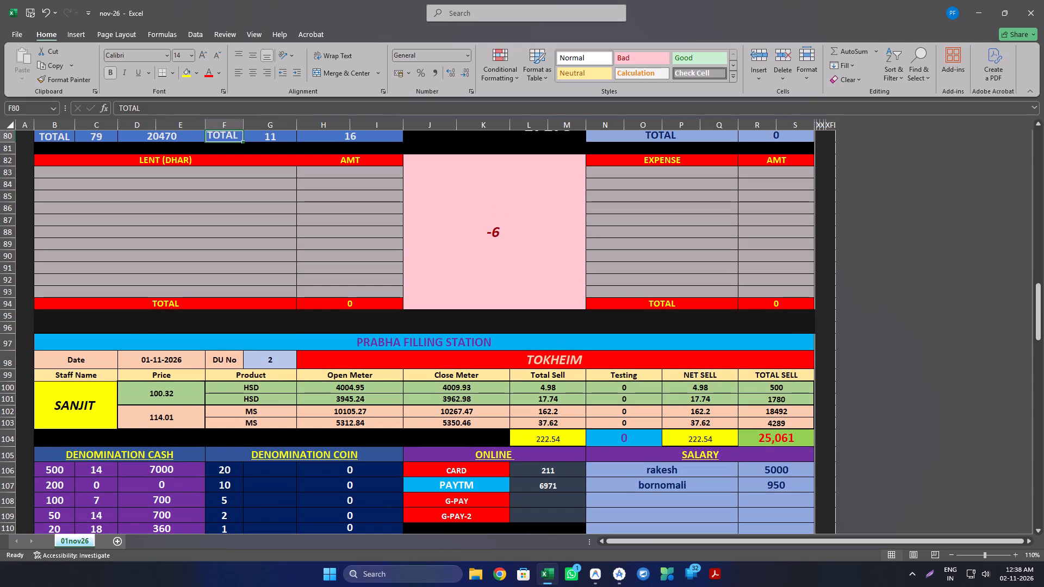
pyautogui.press('Down')
pyautogui.press('Down')
pyautogui.scroll(-6, 90, 378)
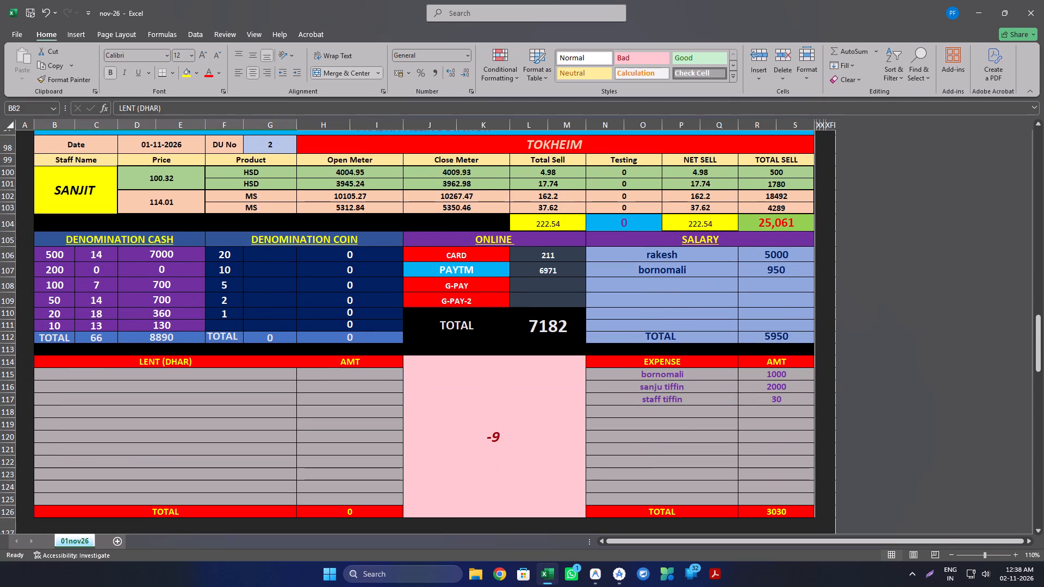
pyautogui.click(451, 171)
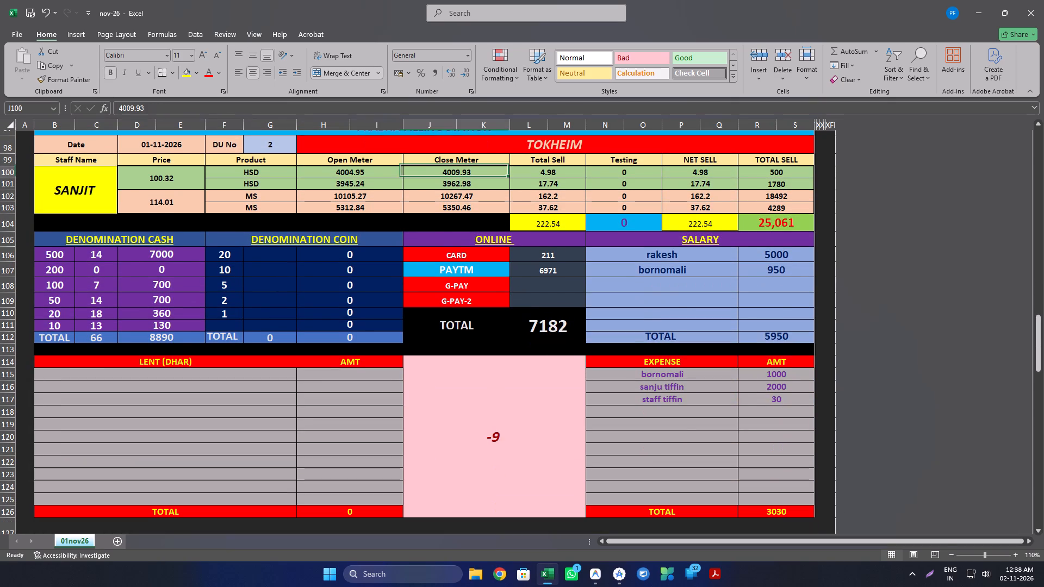
pyautogui.write('4009')
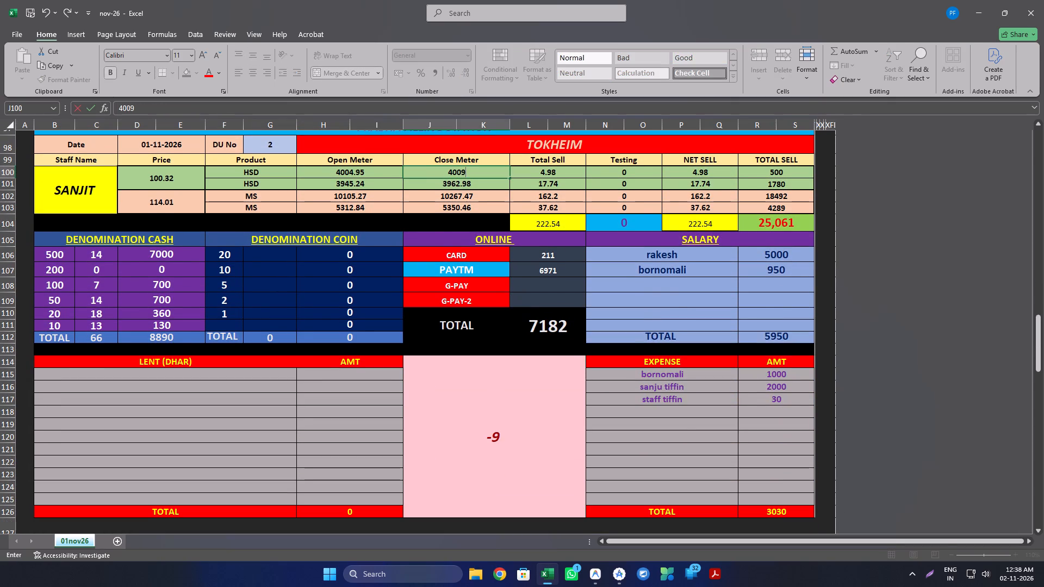
pyautogui.write('.8')
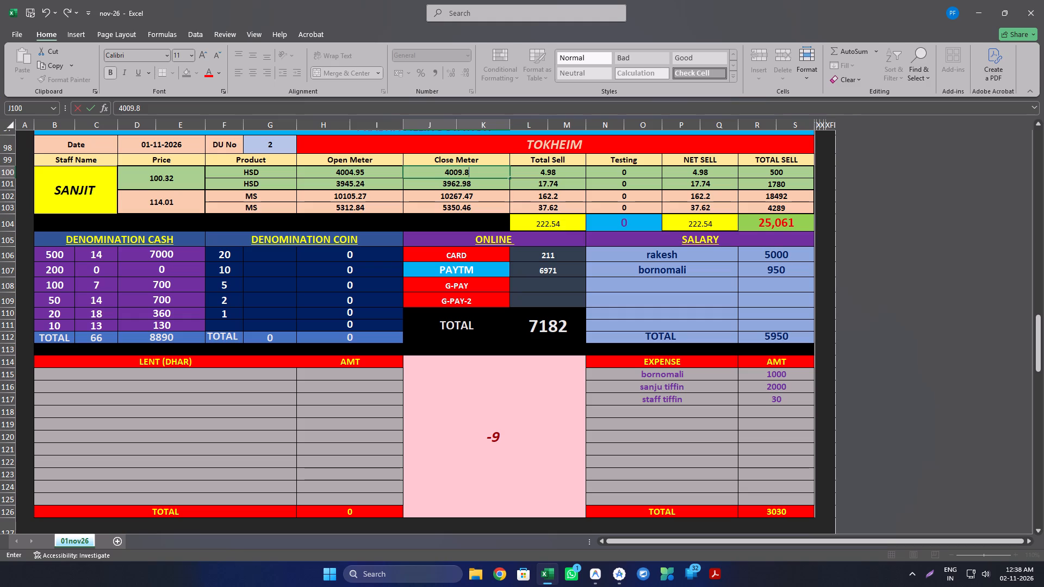
pyautogui.press('BackSpace')
pyautogui.write('93')
pyautogui.press('Return')
pyautogui.write('3967')
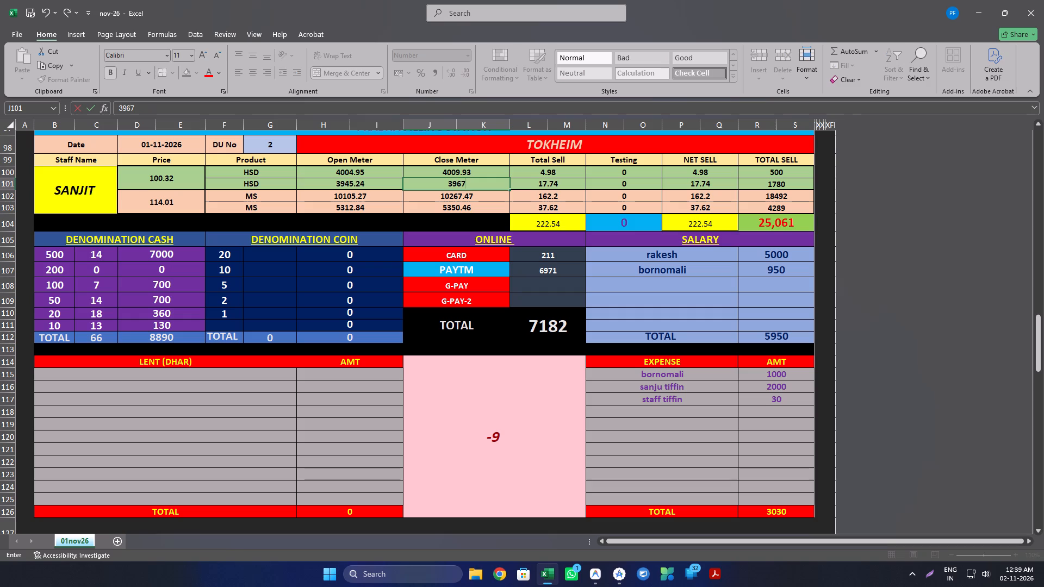
pyautogui.write('.17')
pyautogui.press('Return')
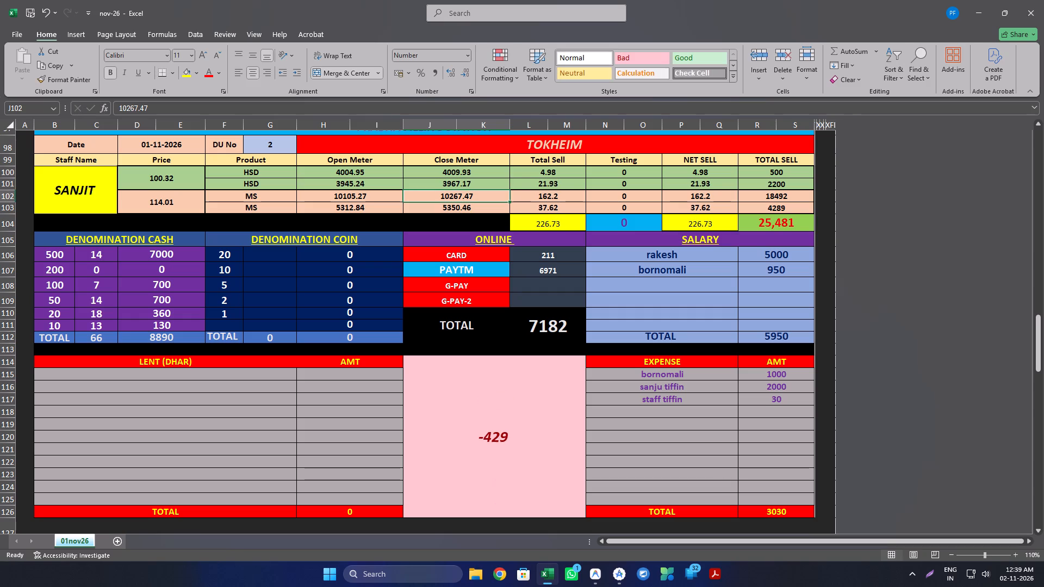
# Enter the two MS close meter readings for Sanjit's Tokheim DU No 2 as 10273.00 and 5350.46.
pyautogui.write('10273')
pyautogui.press('.')
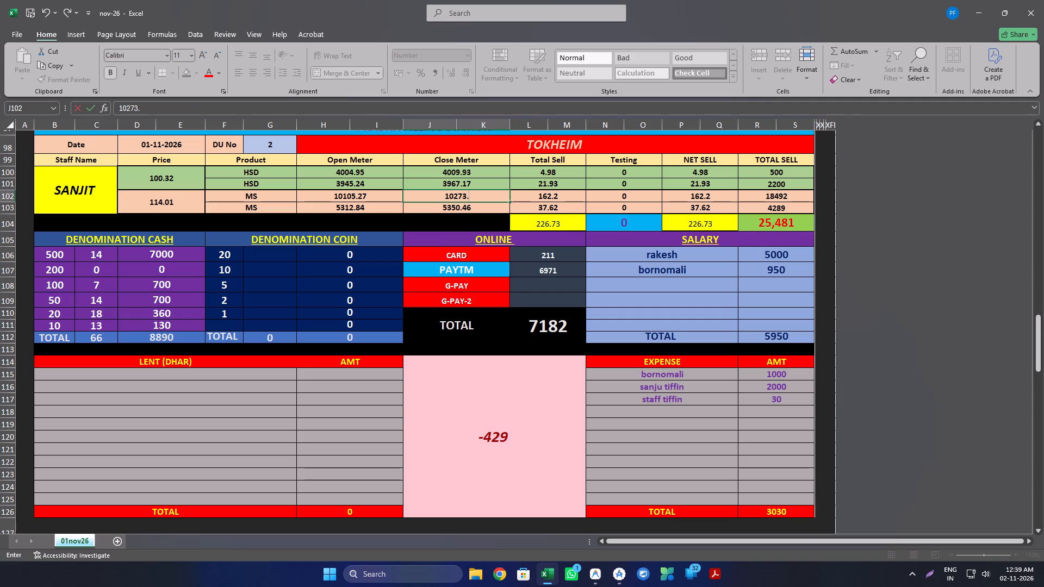
pyautogui.write('00')
pyautogui.press('Return')
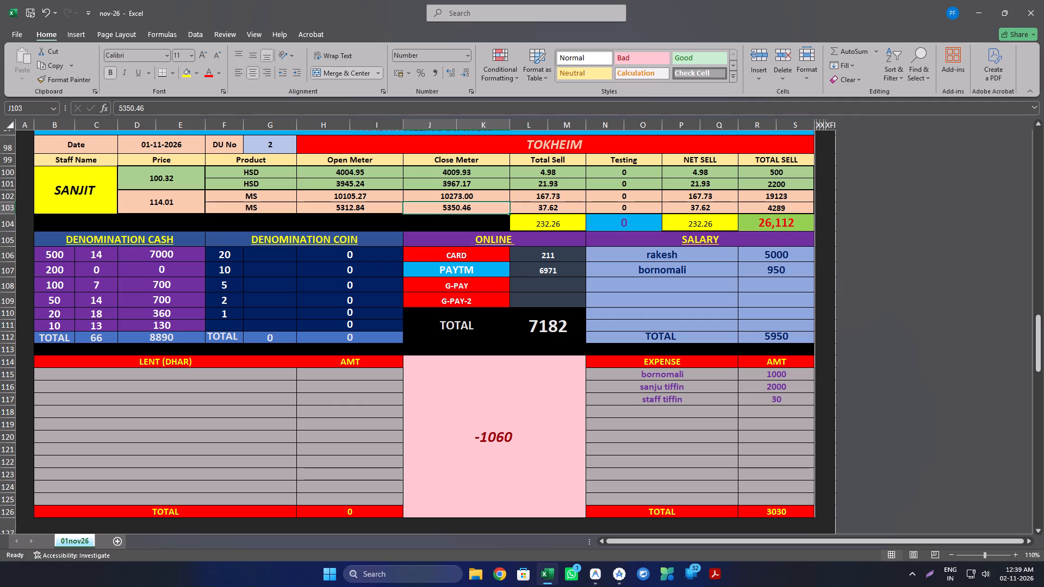
pyautogui.write('5350.')
pyautogui.write('46')
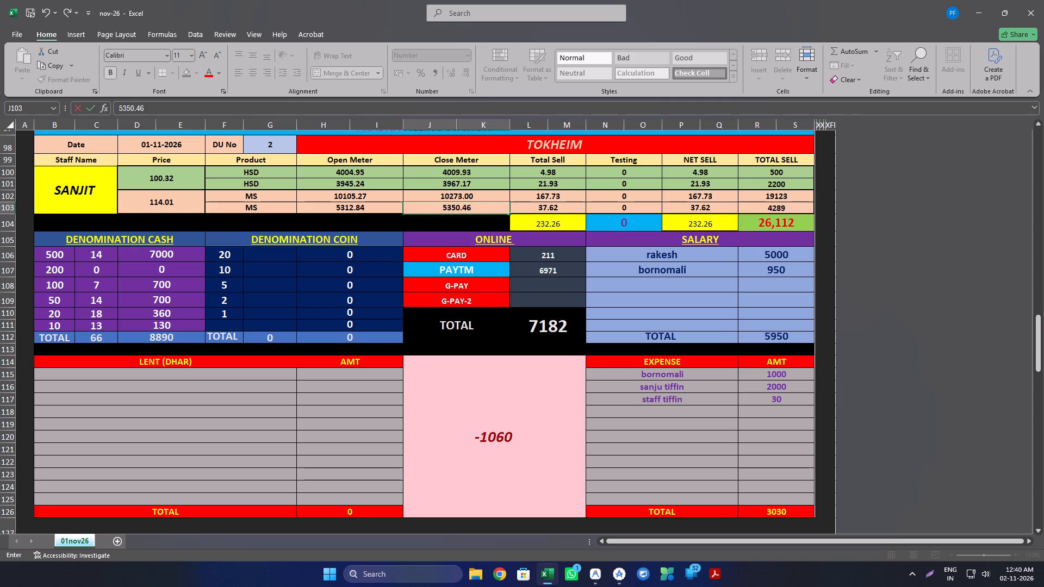
pyautogui.press('Return')
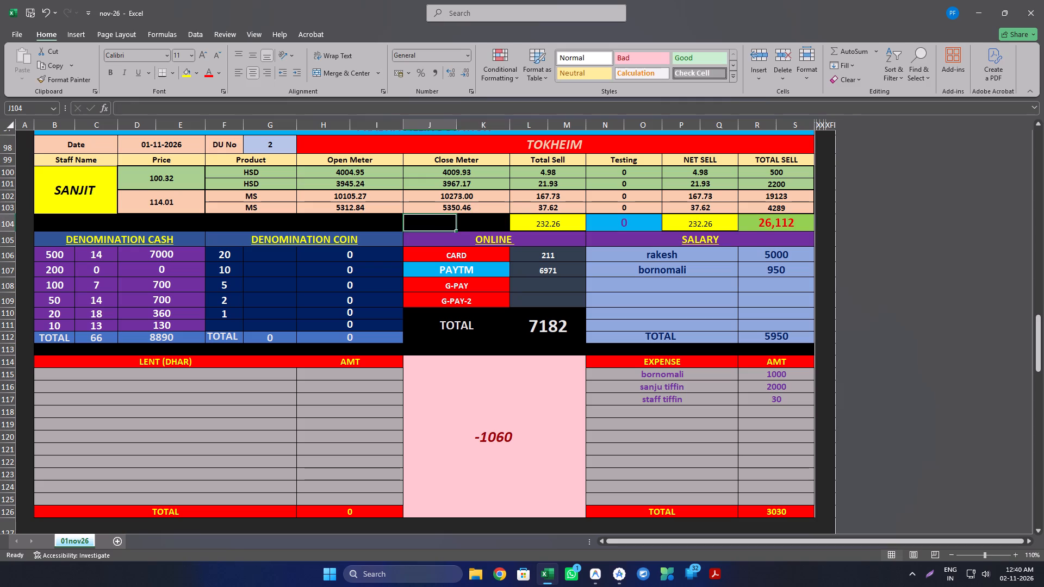
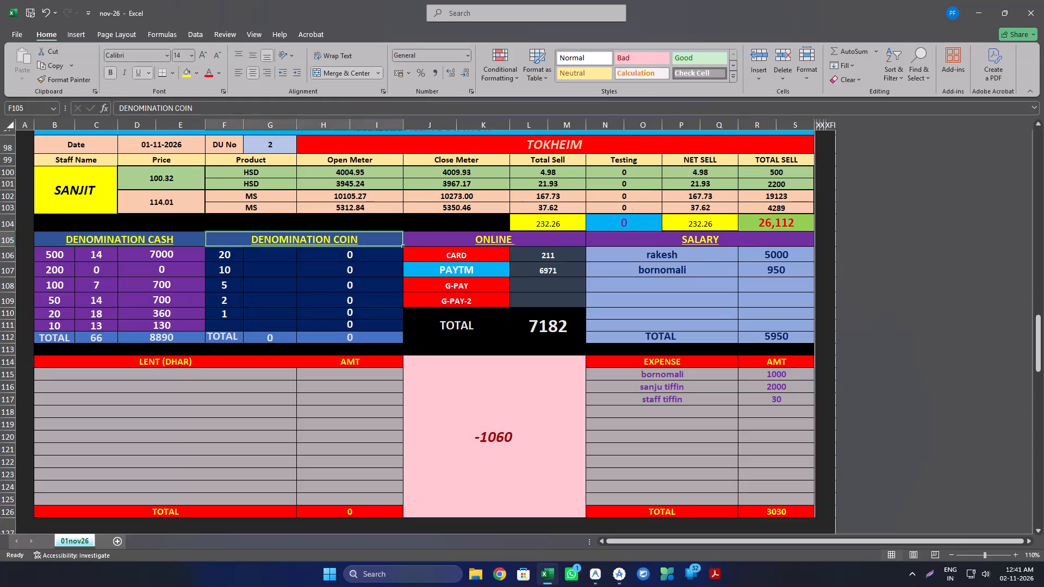
# Add 10 notes to the 100s count in Sanjit's Tokheim cash denominations, using the formula =11-4+10.
pyautogui.press('Down')
pyautogui.press('Down')
pyautogui.press('Left')
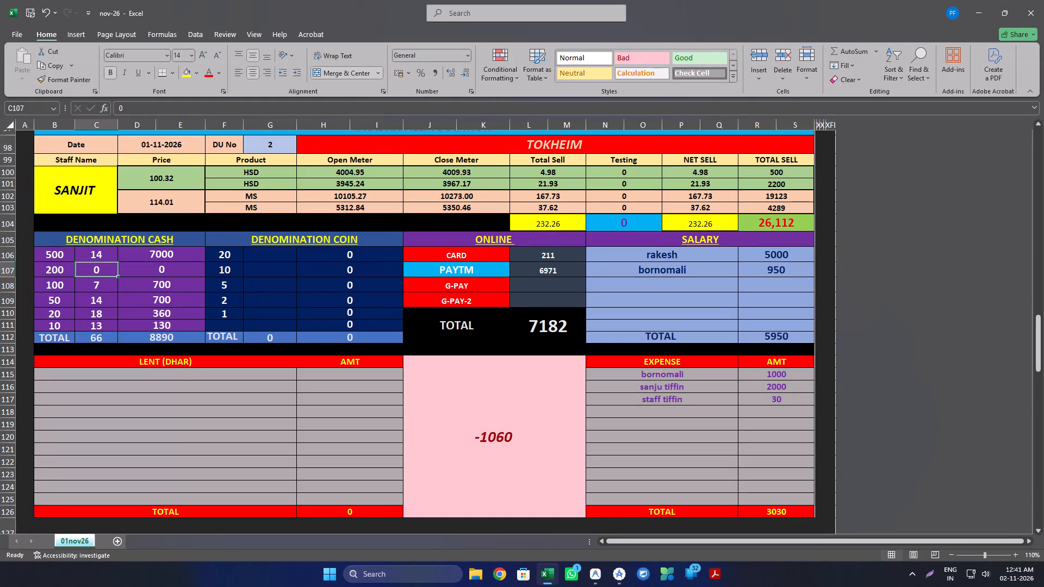
pyautogui.press('Down')
pyautogui.press('Up')
pyautogui.press('Down')
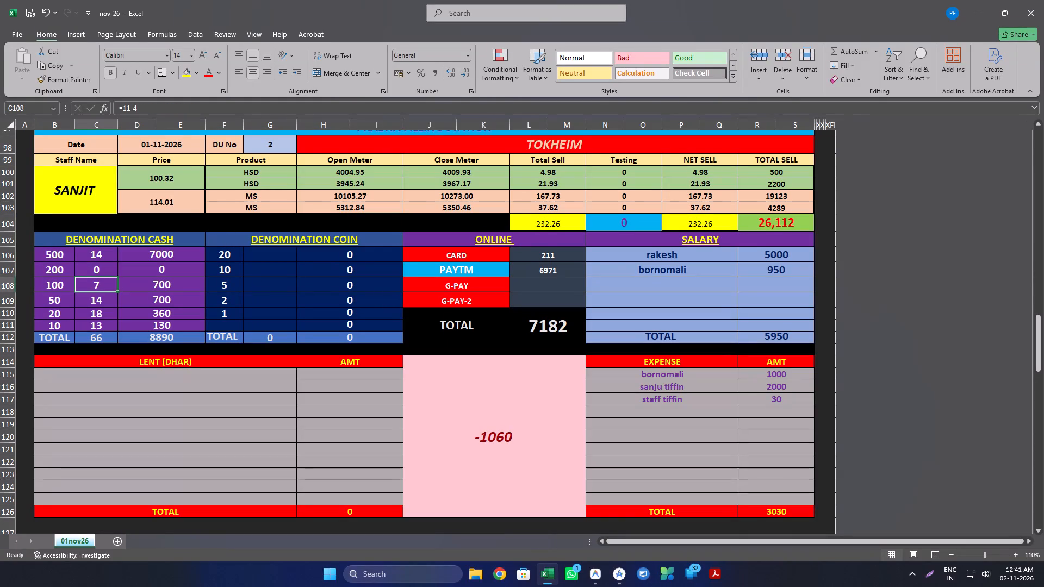
pyautogui.press('F2')
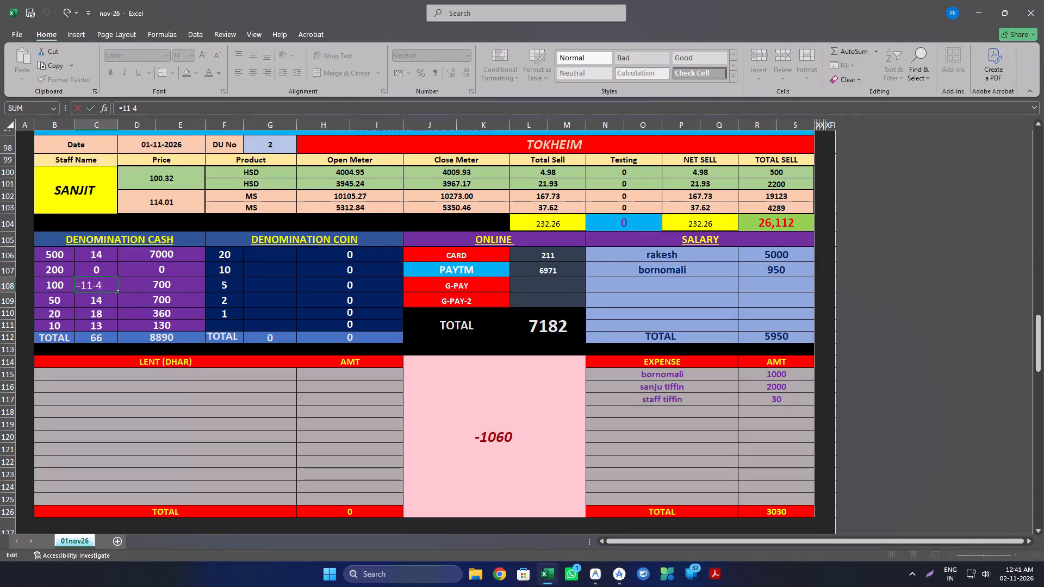
pyautogui.write('+10')
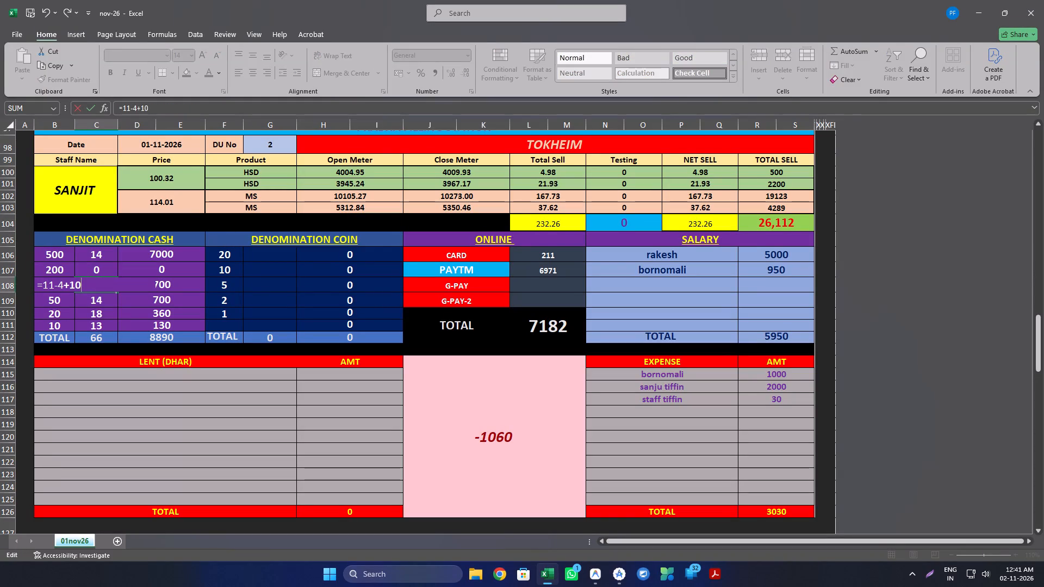
pyautogui.press('Return')
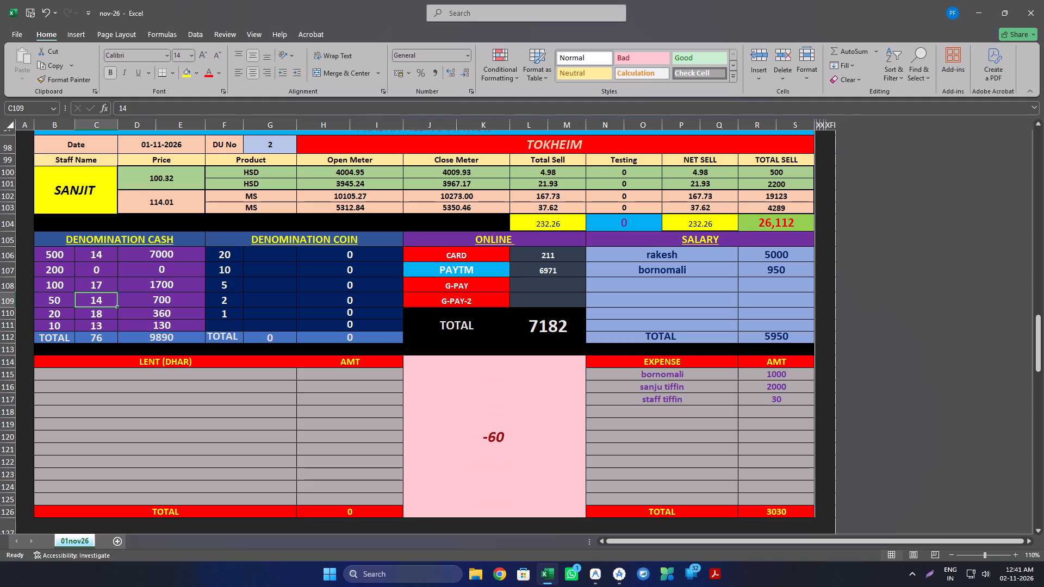
# Set Sanjit's cash note counts to 15 for the 50s and 14 for the 10s.
pyautogui.write('15')
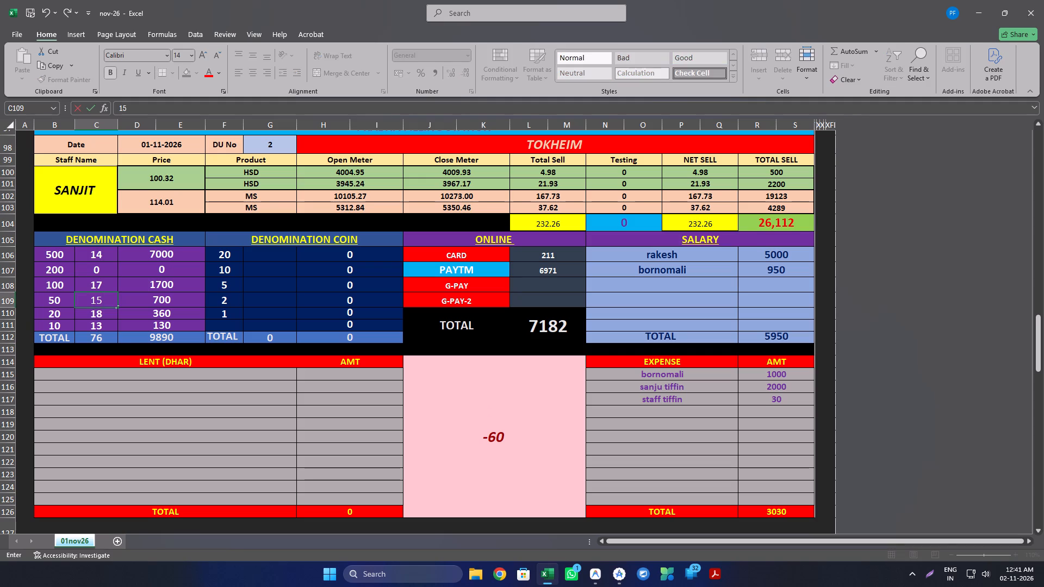
pyautogui.press('Return')
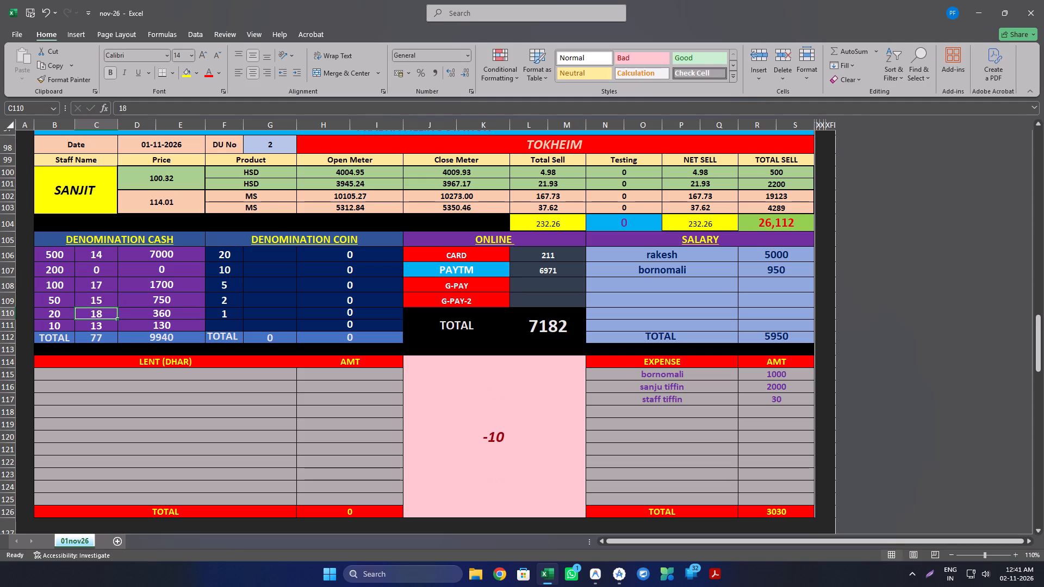
pyautogui.press('Return')
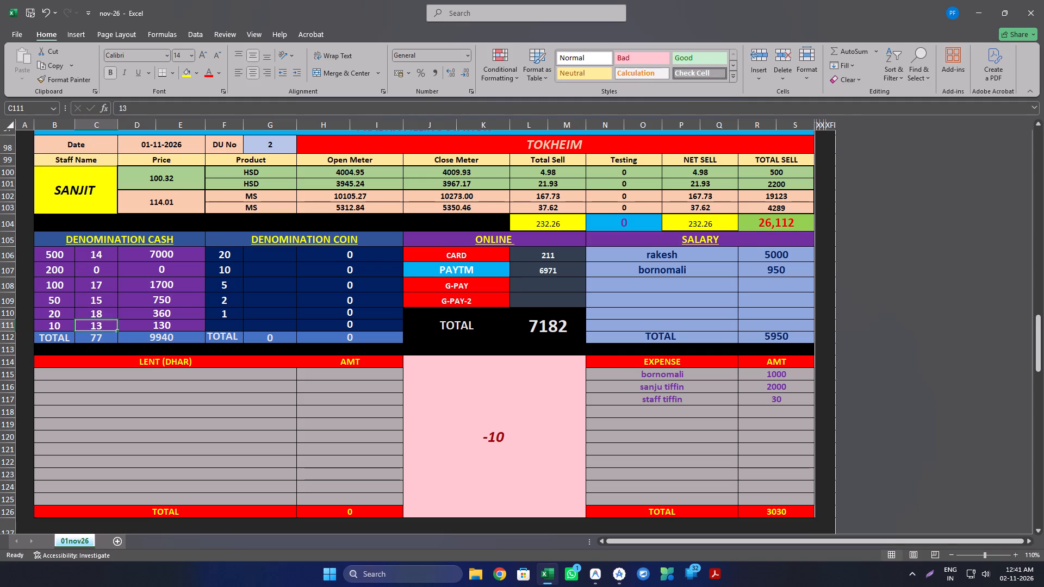
pyautogui.write('14')
pyautogui.press('Return')
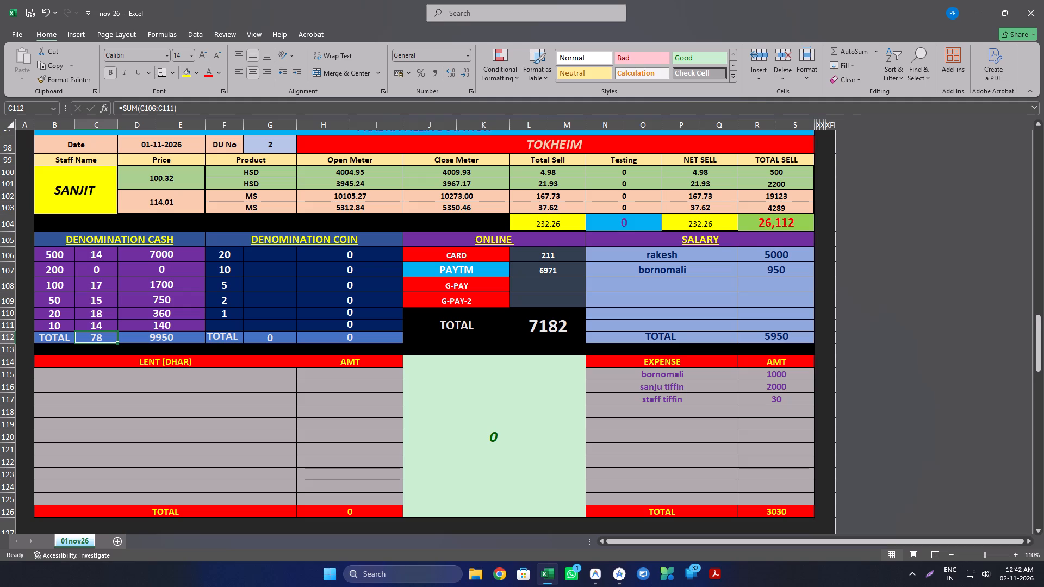
# Save the nov-26 workbook with the updated shift entries.
pyautogui.scroll(-5, 618, 198)
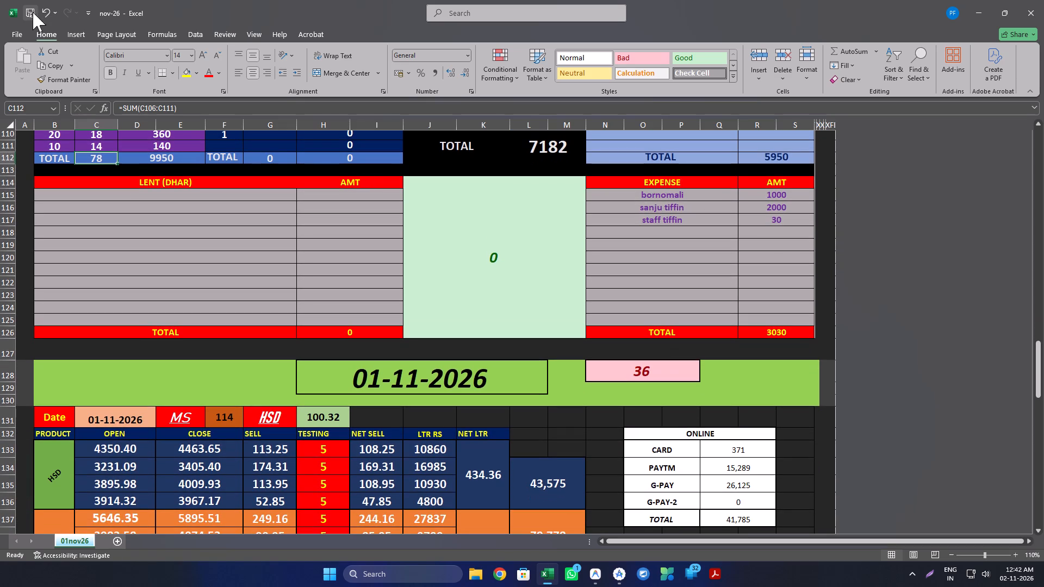
pyautogui.doubleClick(33, 12)
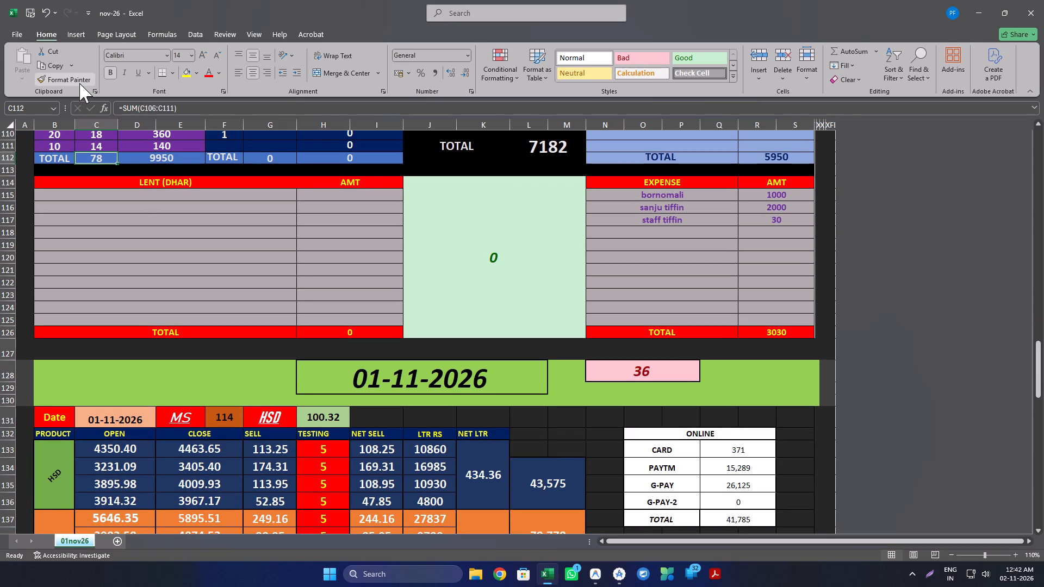
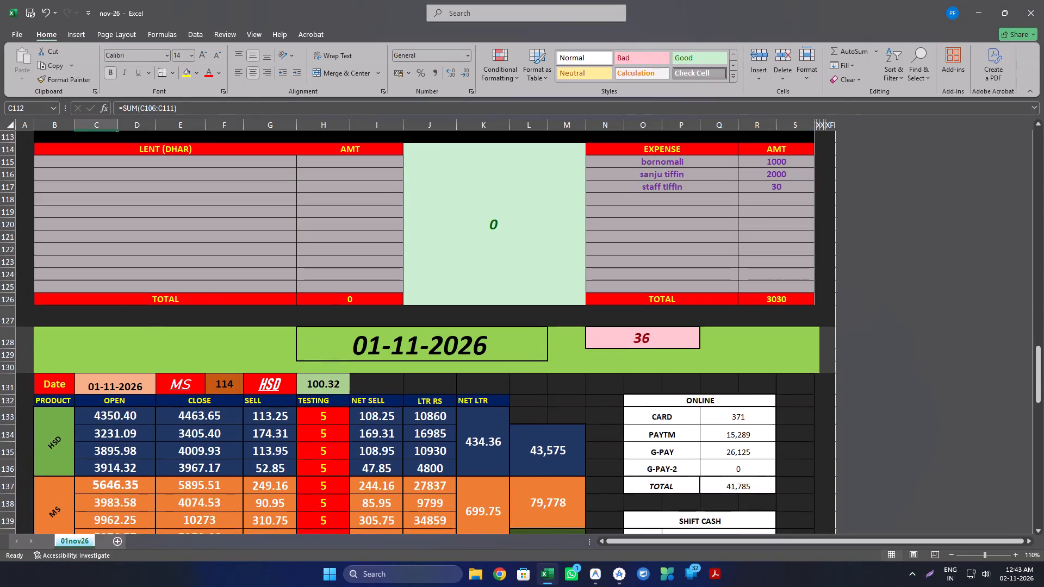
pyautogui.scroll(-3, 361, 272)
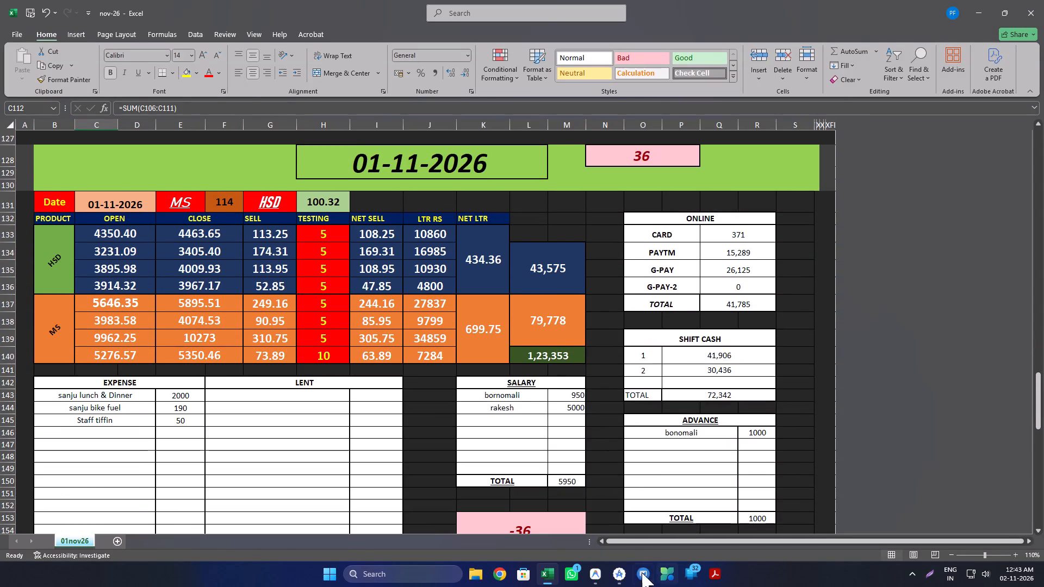